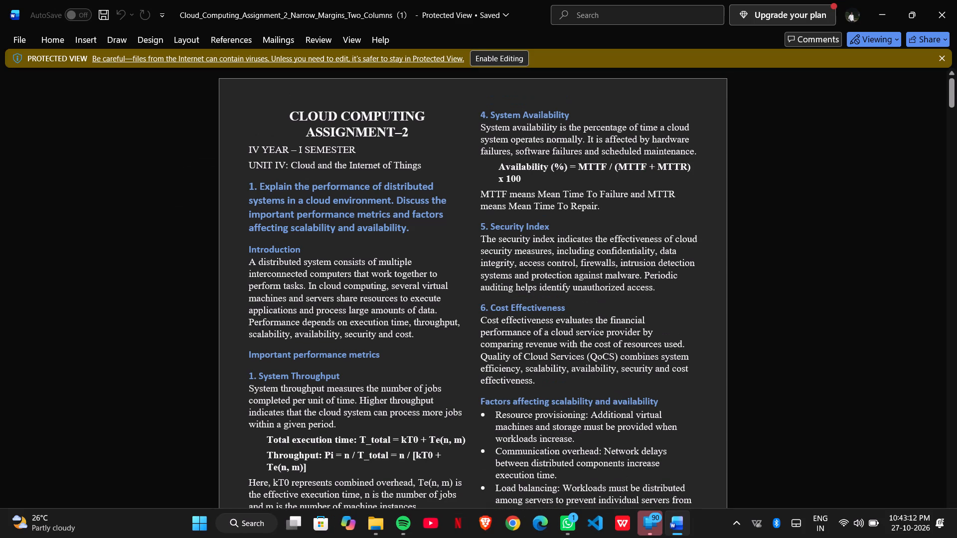
# Enable editing of the Cloud Computing Assignment-2 document opened in Protected View.
pyautogui.click(488, 57)
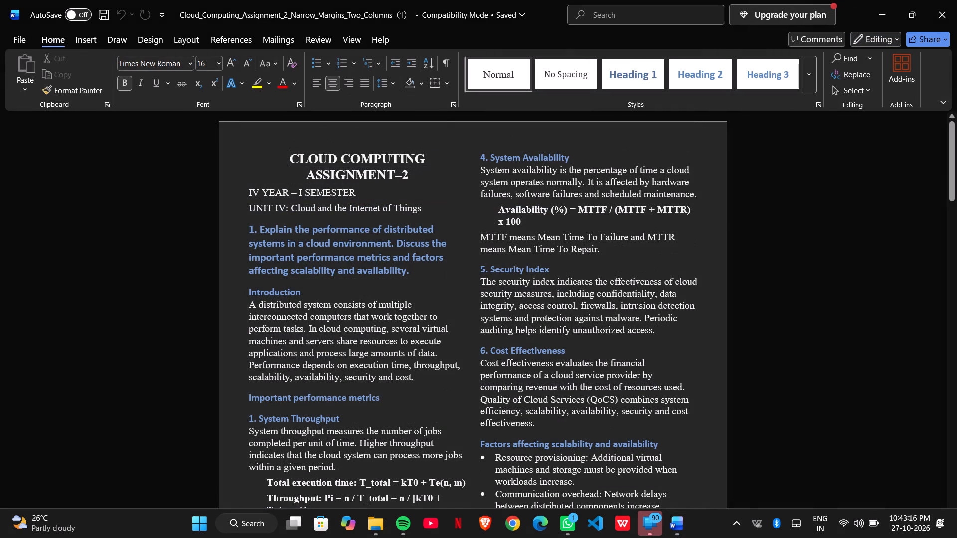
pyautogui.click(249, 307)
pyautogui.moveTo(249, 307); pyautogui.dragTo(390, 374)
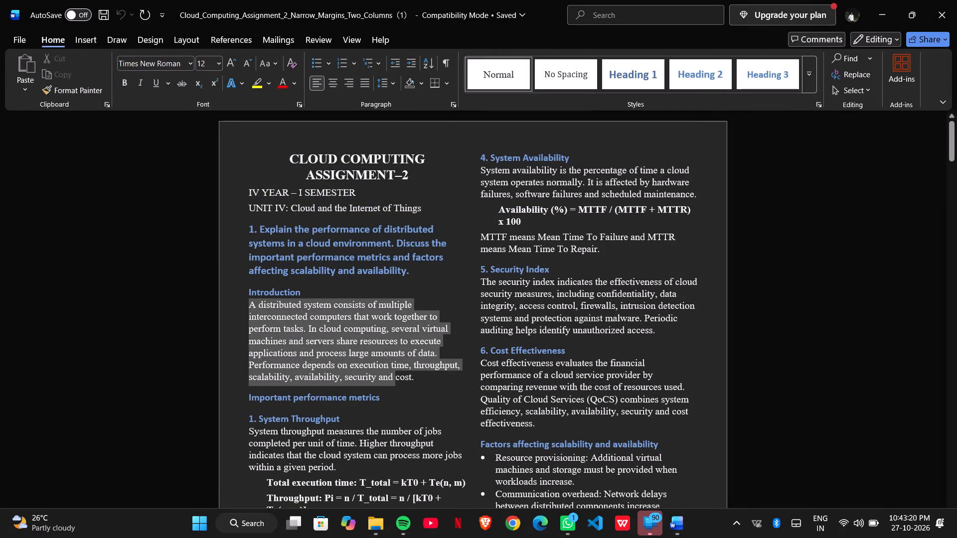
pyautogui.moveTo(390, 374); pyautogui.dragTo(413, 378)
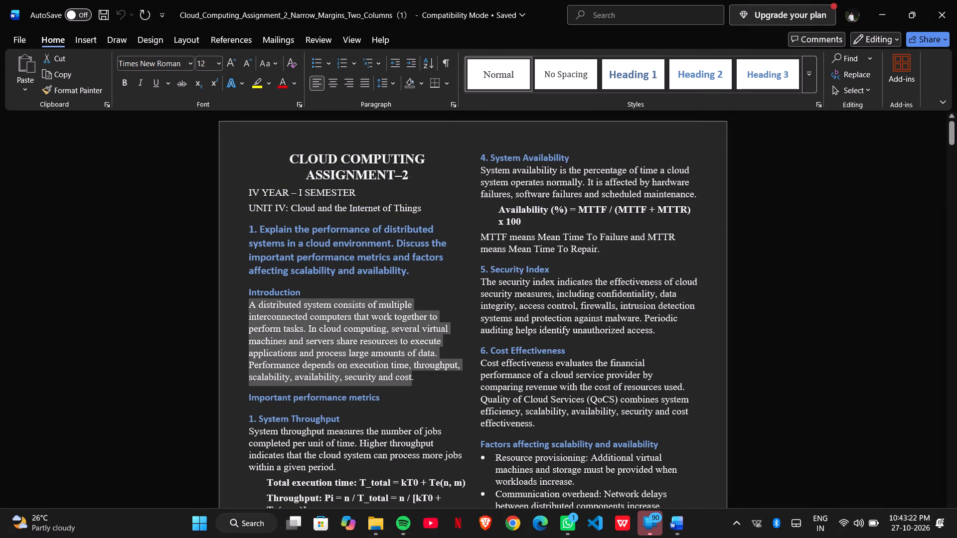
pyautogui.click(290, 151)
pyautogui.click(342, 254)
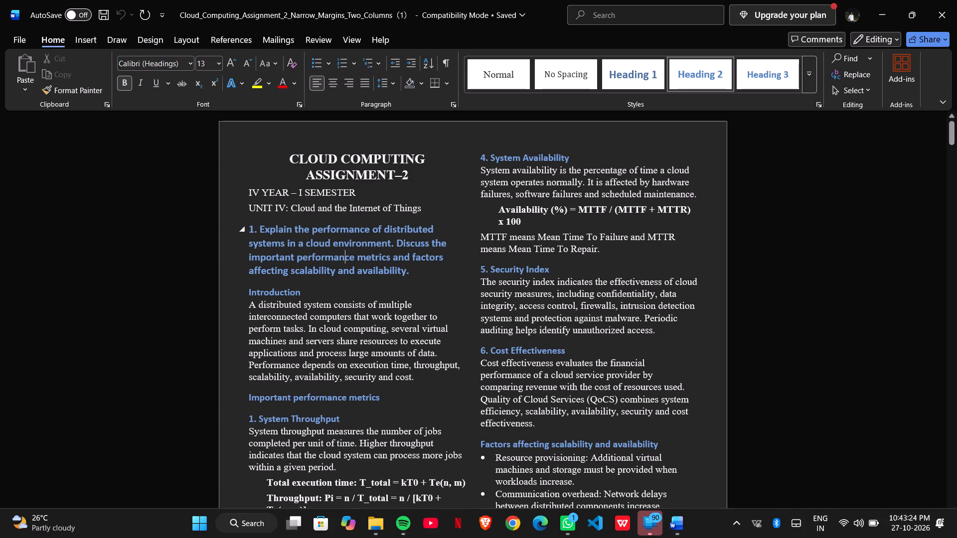
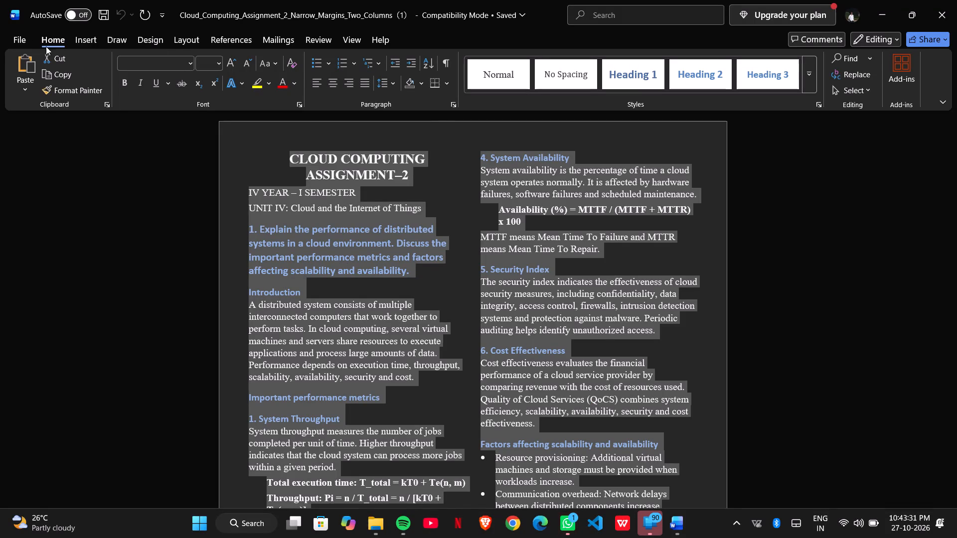
# Create a new blank document.
pyautogui.keyDown('ctrl'); pyautogui.click(25, 37); pyautogui.keyUp('ctrl')
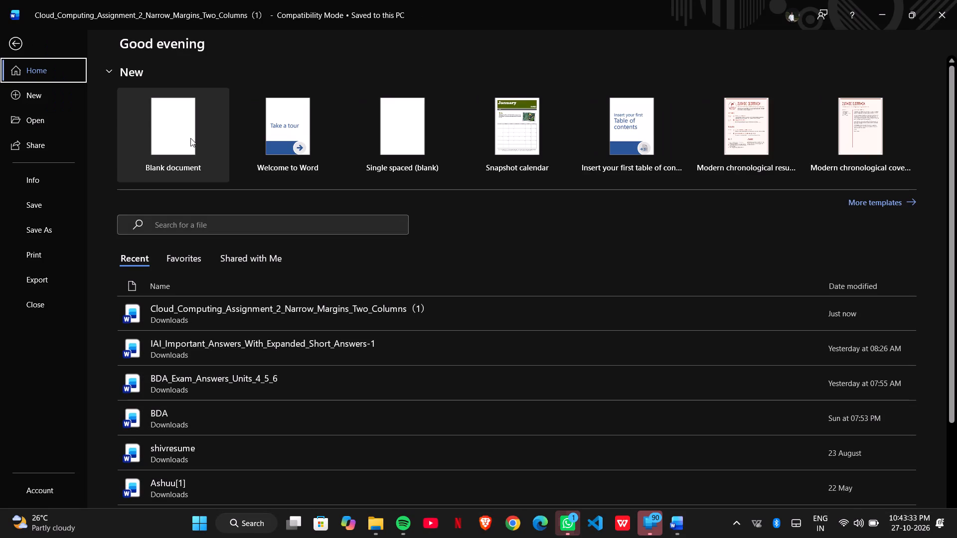
pyautogui.keyDown('ctrl'); pyautogui.click(190, 138); pyautogui.keyUp('ctrl')
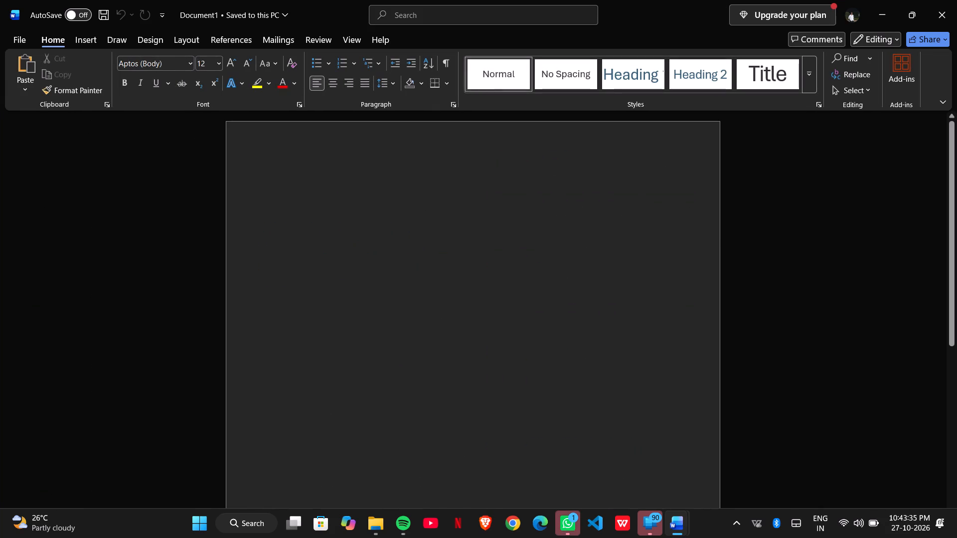
# Set the blank document's page layout to Narrow margins and two columns.
pyautogui.keyDown('ctrl'); pyautogui.click(95, 43); pyautogui.keyUp('ctrl')
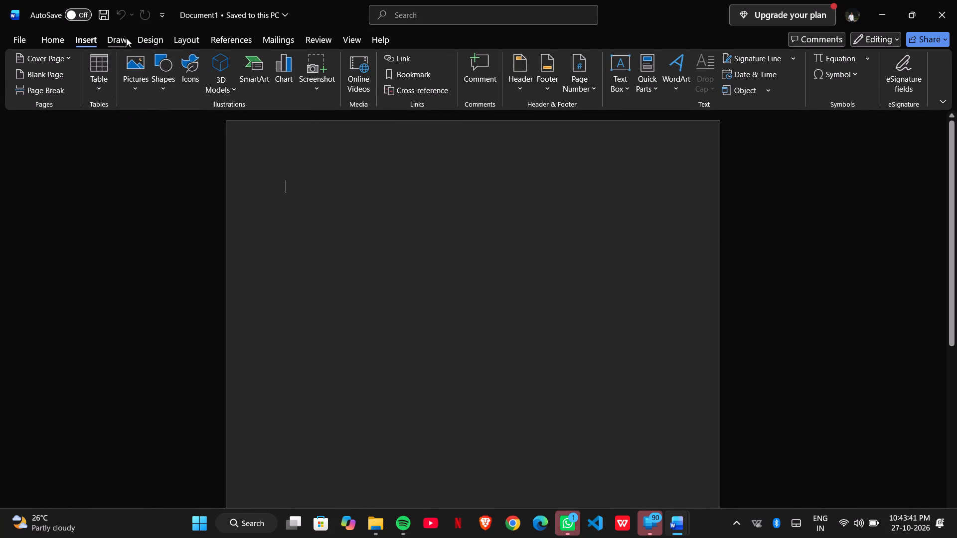
pyautogui.keyDown('ctrl'); pyautogui.click(183, 36); pyautogui.keyUp('ctrl')
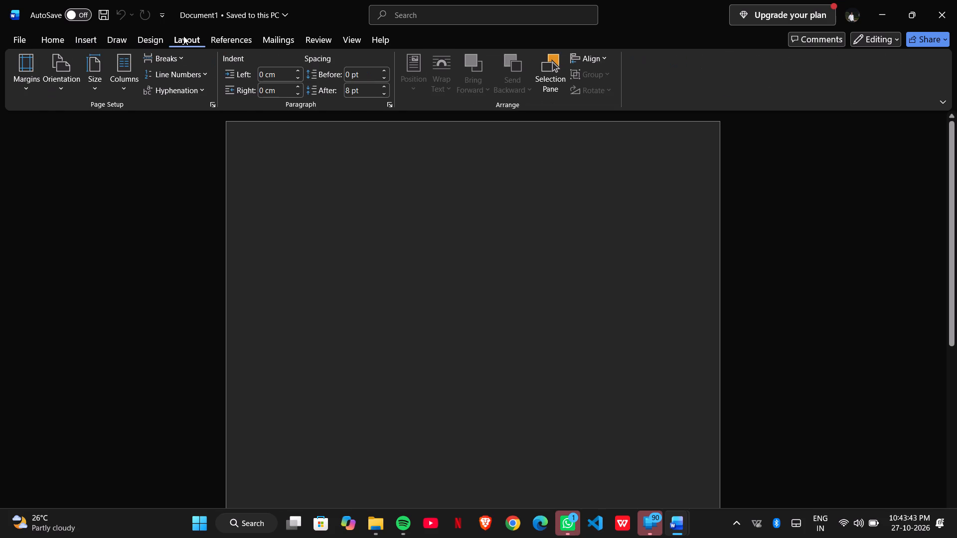
pyautogui.keyDown('ctrl'); pyautogui.click(30, 89); pyautogui.keyUp('ctrl')
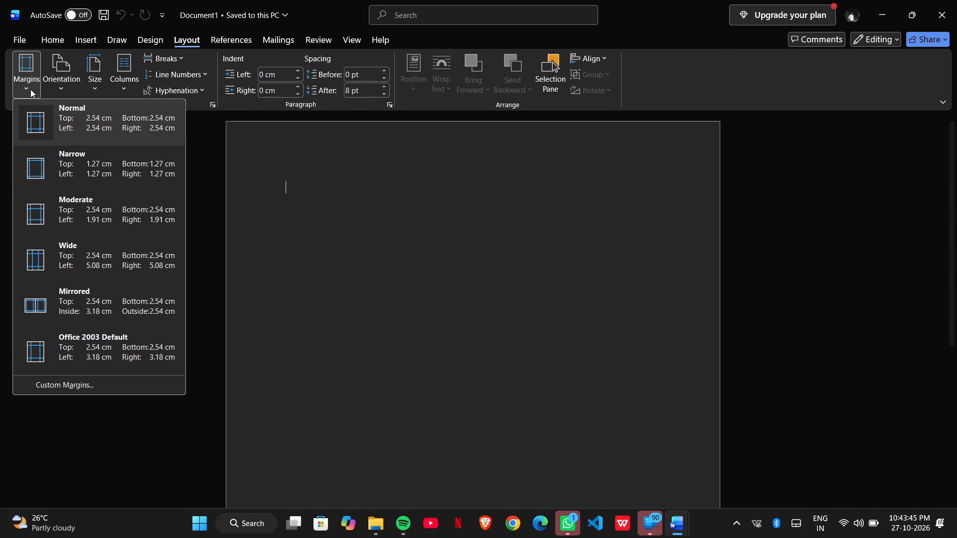
pyautogui.keyDown('ctrl'); pyautogui.click(49, 167); pyautogui.keyUp('ctrl')
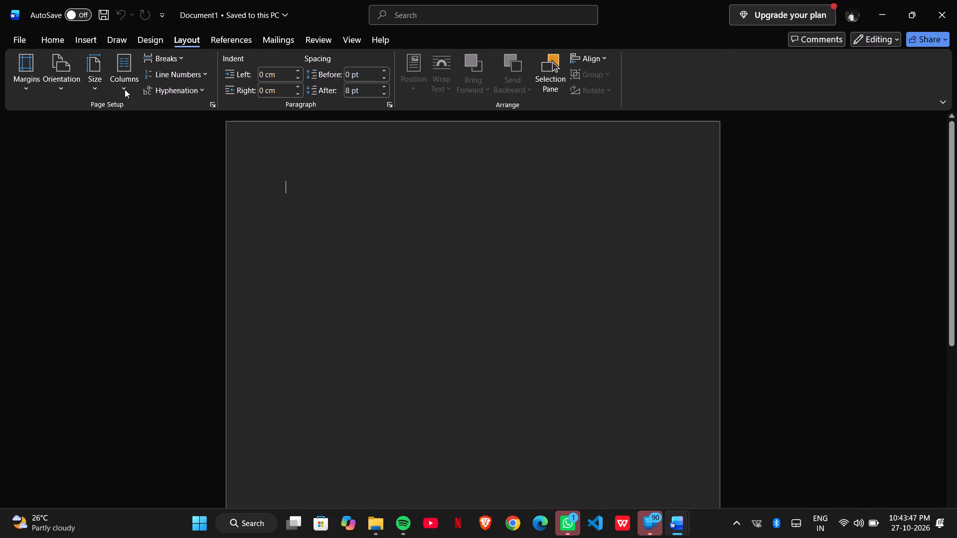
pyautogui.keyDown('ctrl'); pyautogui.click(125, 89); pyautogui.keyUp('ctrl')
pyautogui.keyDown('ctrl'); pyautogui.click(138, 150); pyautogui.keyUp('ctrl')
# Paste the copied Cloud Computing Assignment-2 content into the new document and return to its beginning.
pyautogui.hotkey('ctrl', 'v')
pyautogui.scroll(4, 372, 228)
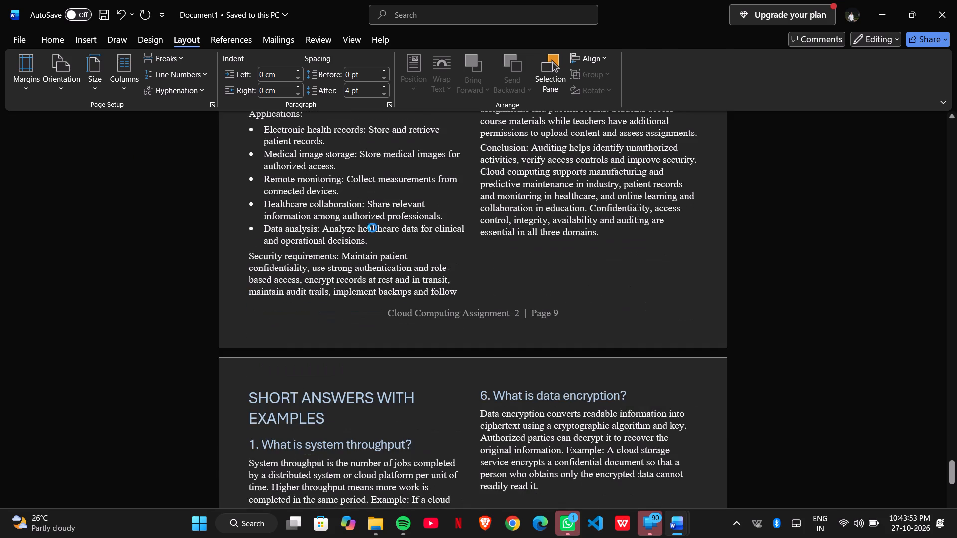
pyautogui.scroll(14, 372, 228)
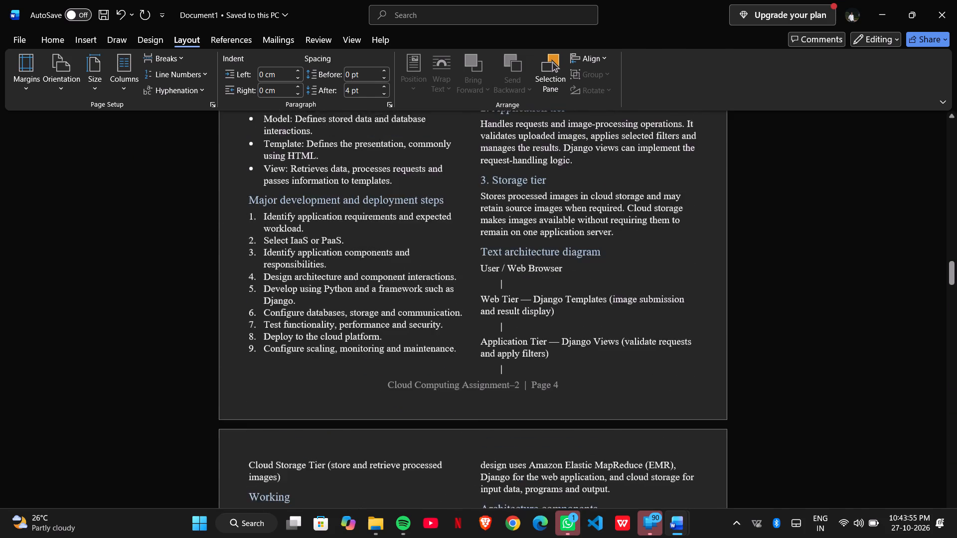
pyautogui.scroll(12, 372, 228)
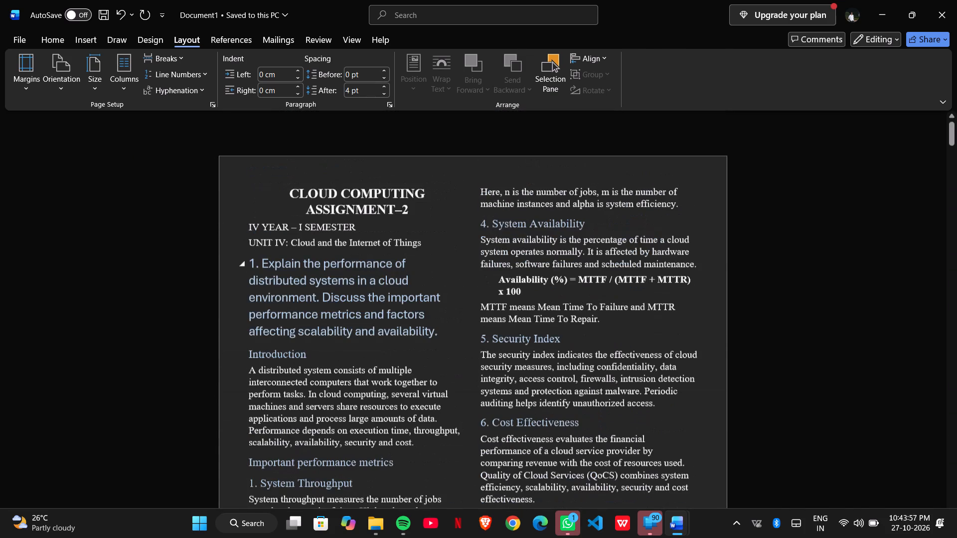
# Examine the font, size and style of the title, question heading, subheadings and body text on the first page.
pyautogui.click(348, 204)
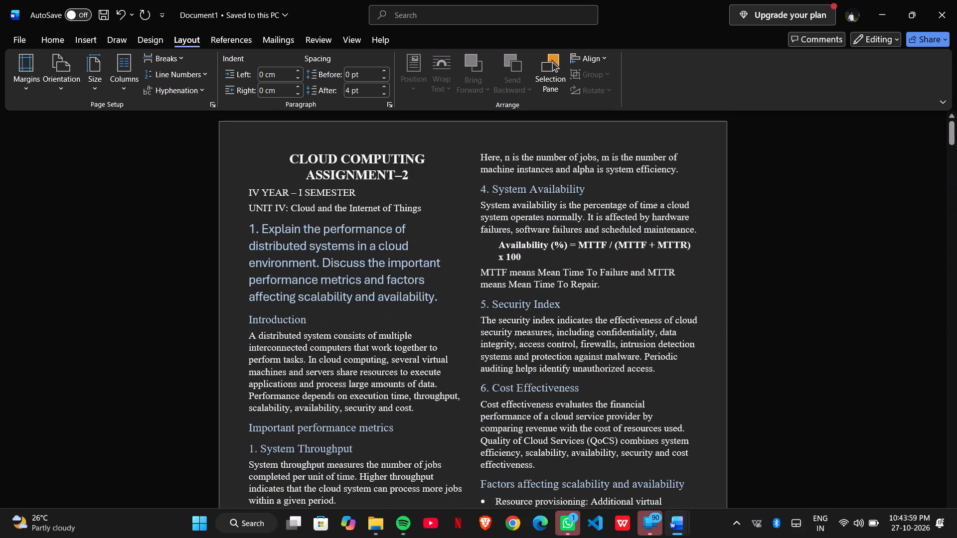
pyautogui.click(60, 36)
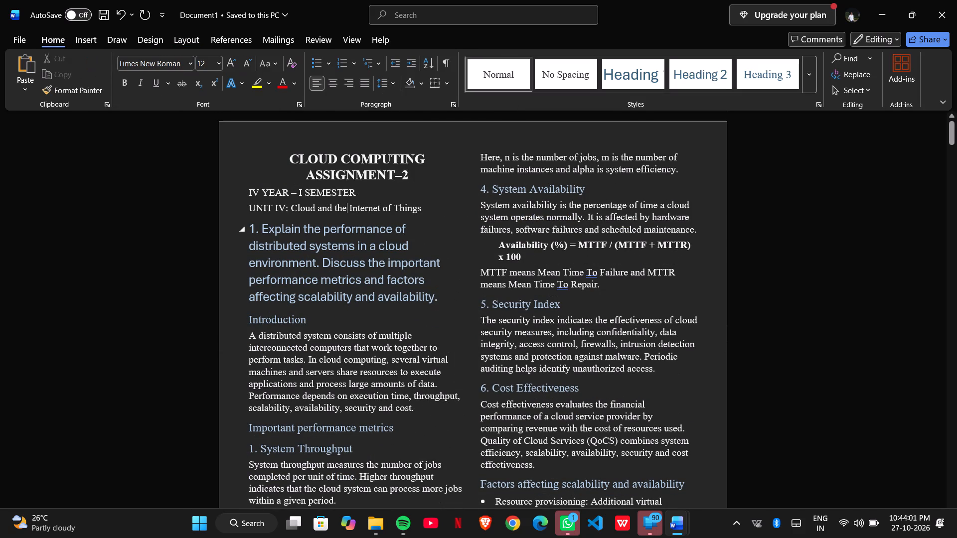
pyautogui.moveTo(405, 235); pyautogui.dragTo(444, 314)
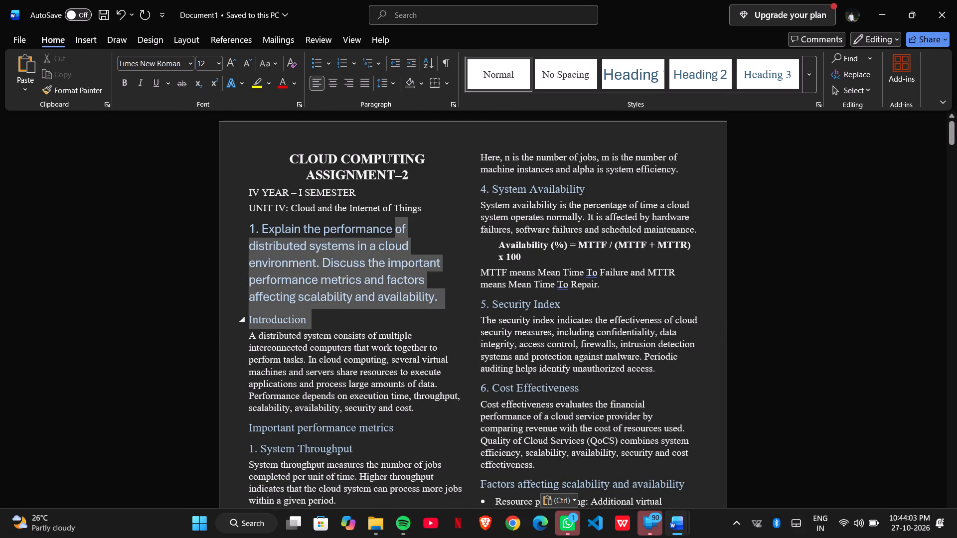
pyautogui.click(319, 317)
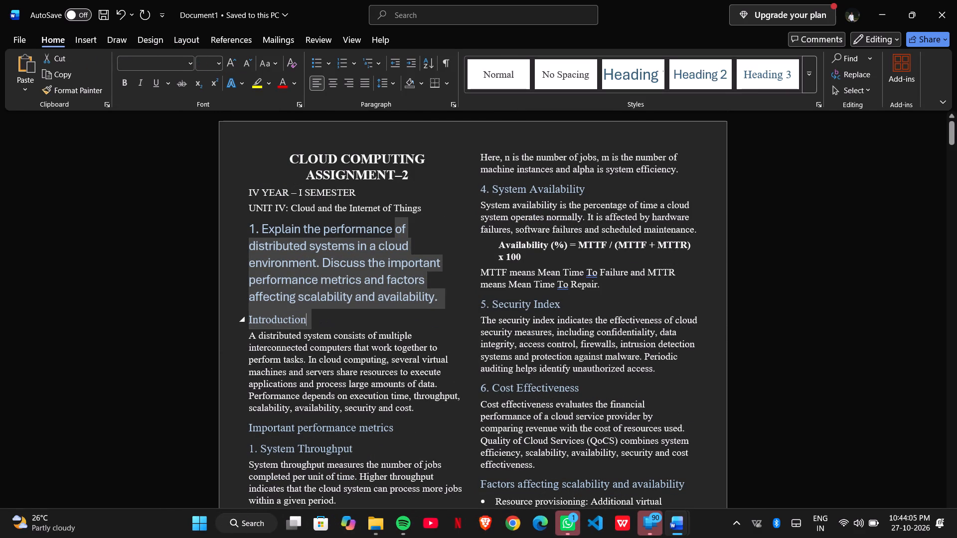
pyautogui.moveTo(305, 317); pyautogui.dragTo(264, 223)
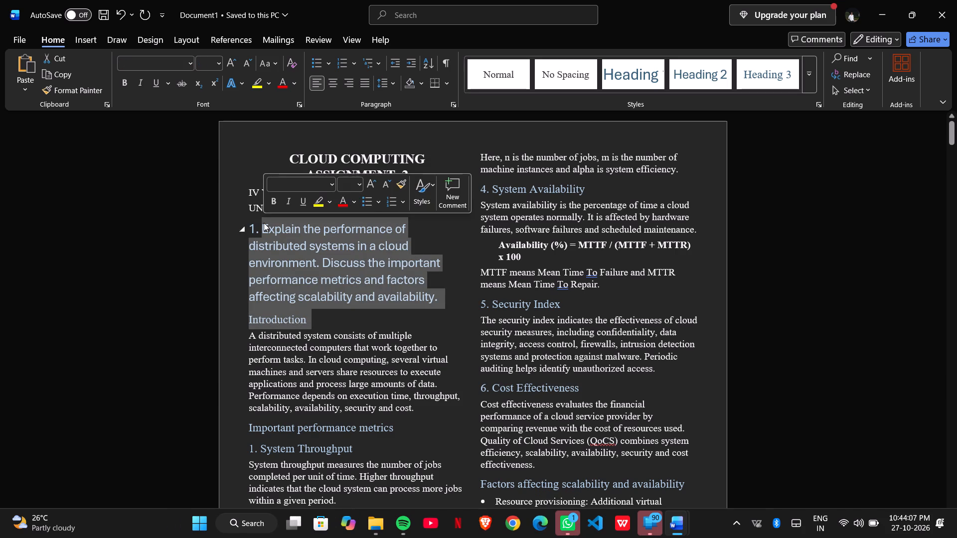
pyautogui.click(374, 328)
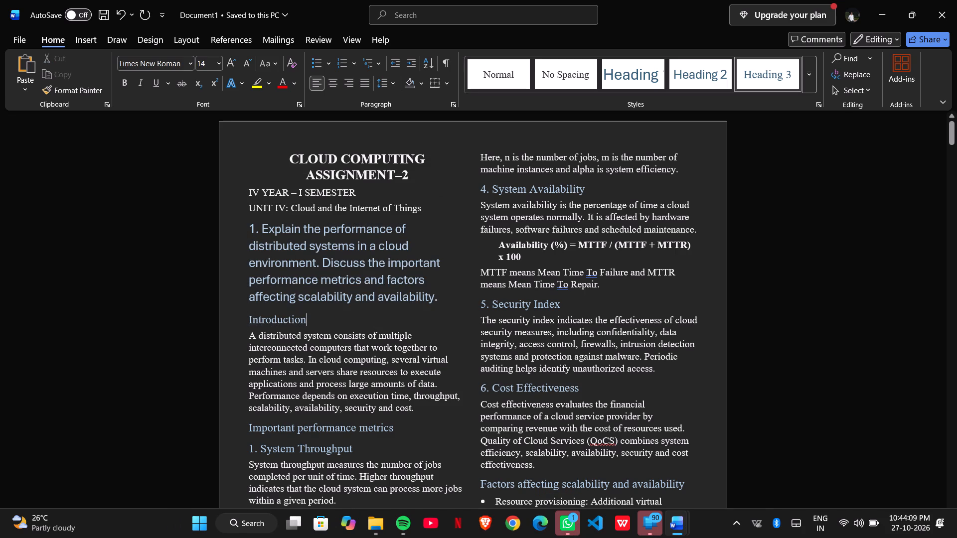
pyautogui.click(340, 358)
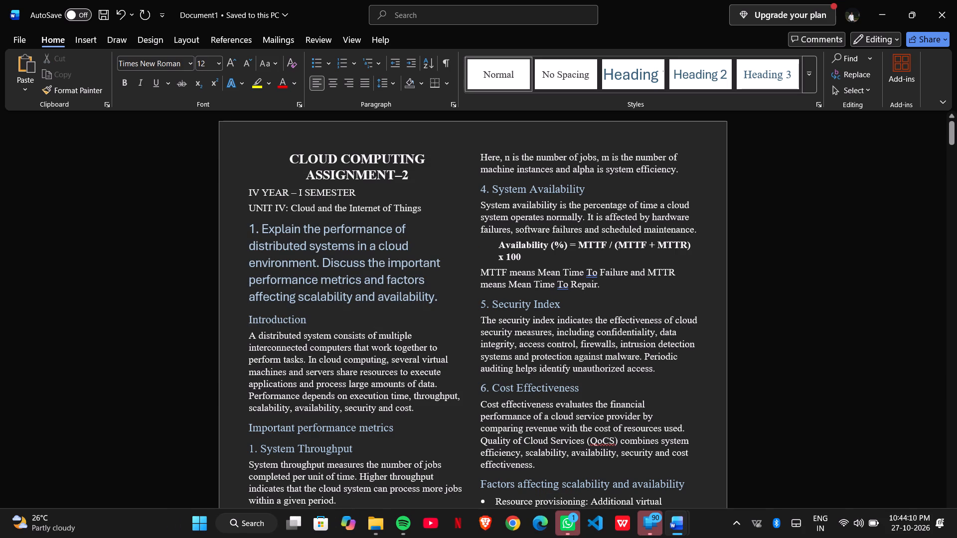
pyautogui.click(338, 175)
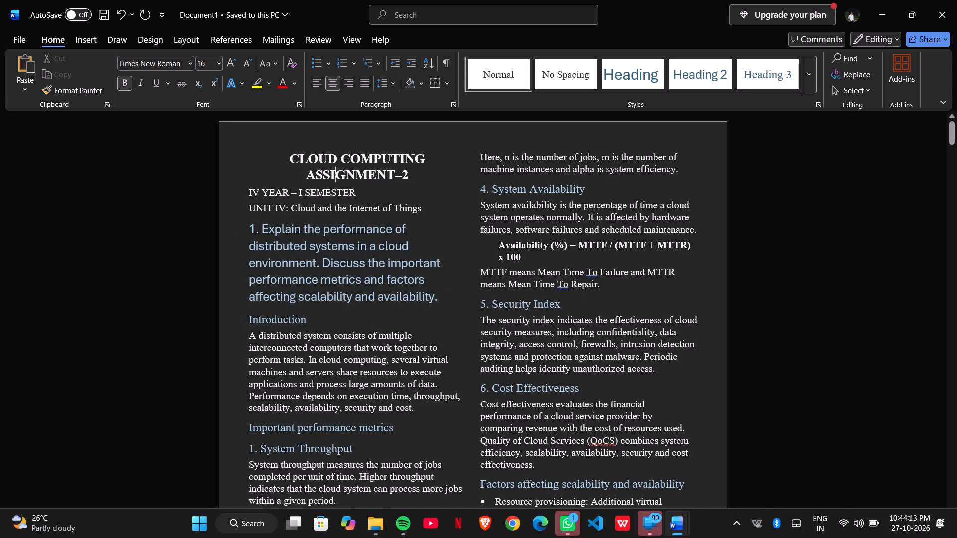
pyautogui.click(331, 380)
pyautogui.click(497, 155)
pyautogui.click(509, 215)
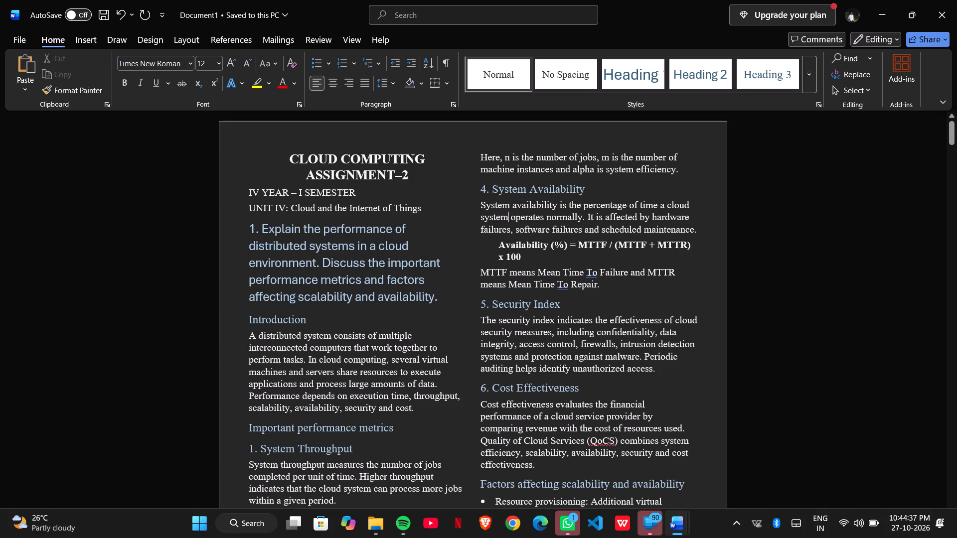
pyautogui.click(523, 242)
pyautogui.click(344, 197)
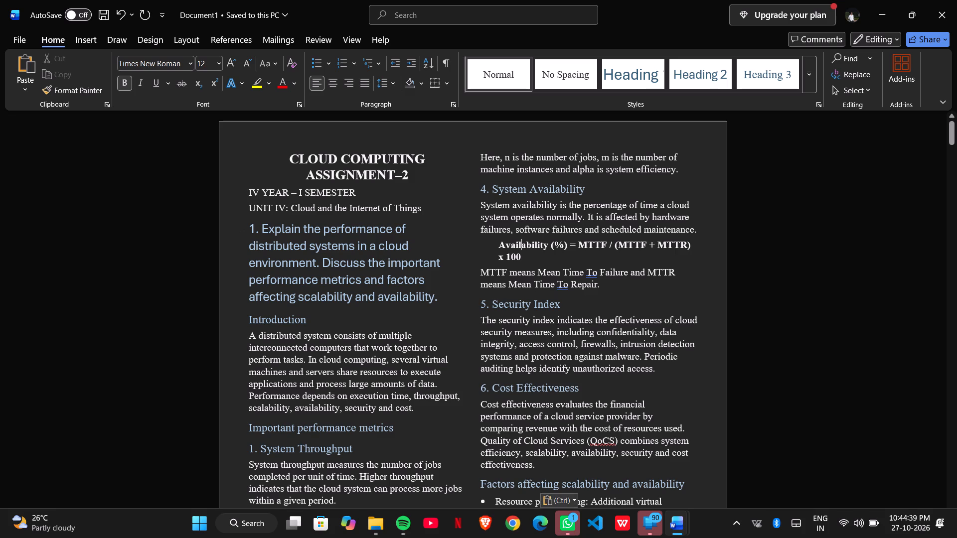
pyautogui.click(338, 194)
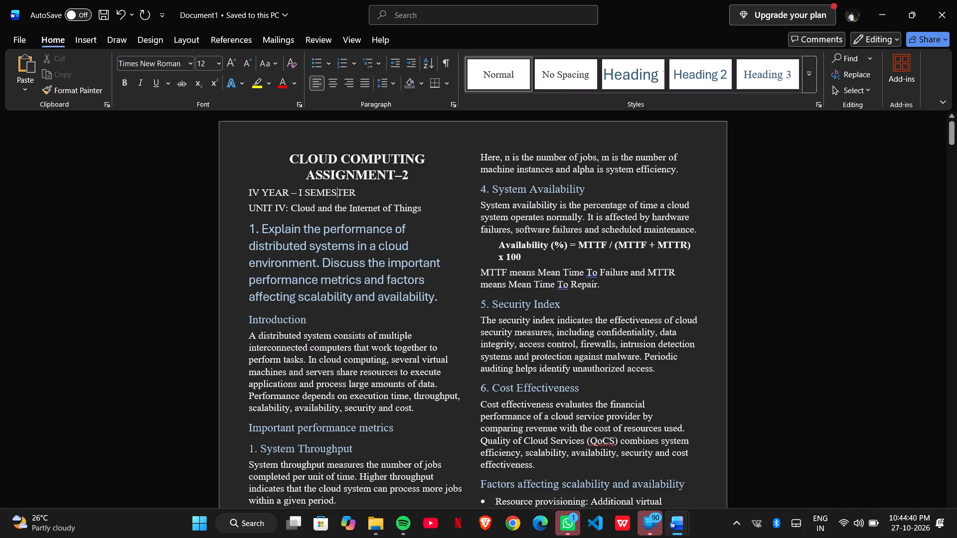
pyautogui.click(357, 161)
# Review the pasted assignment through to the short answers on the last page, then return to the first question heading.
pyautogui.scroll(-15, 379, 289)
pyautogui.scroll(-6, 379, 289)
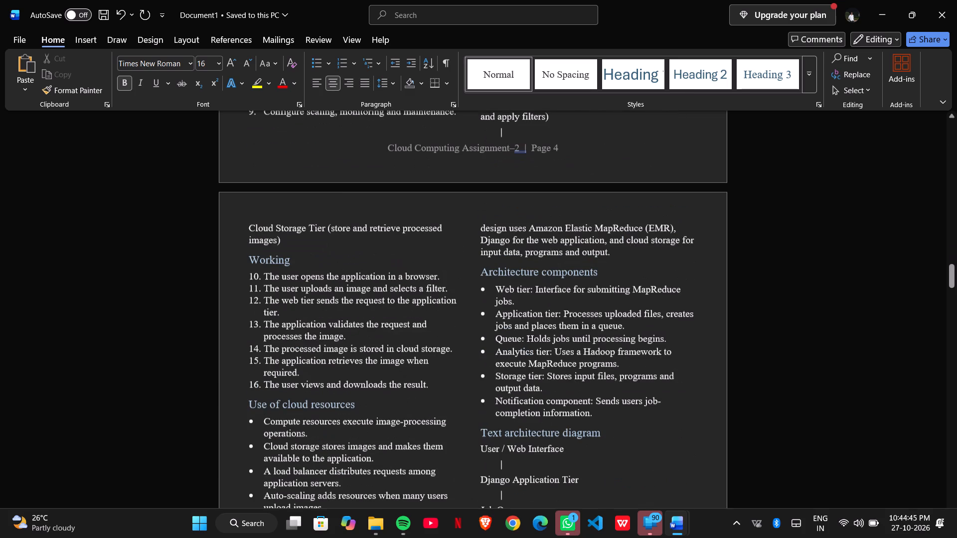
pyautogui.scroll(-2, 379, 289)
pyautogui.scroll(1, 379, 289)
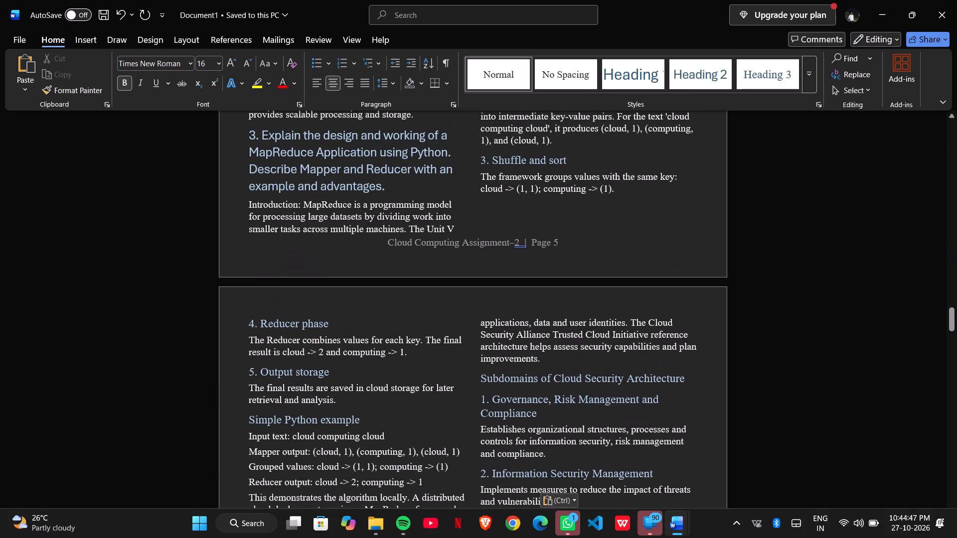
pyautogui.click(563, 242)
pyautogui.scroll(-6, 563, 242)
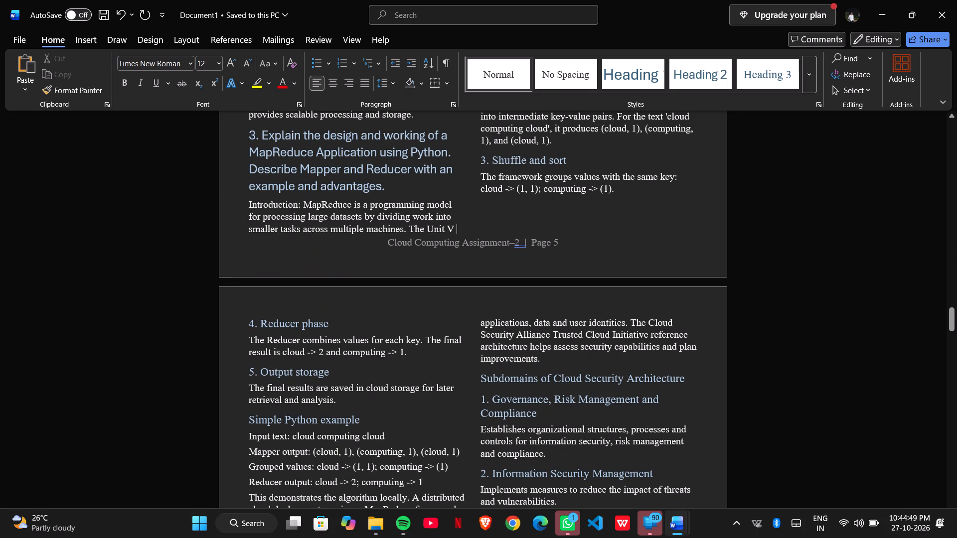
pyautogui.click(770, 236)
pyautogui.scroll(-11, 770, 236)
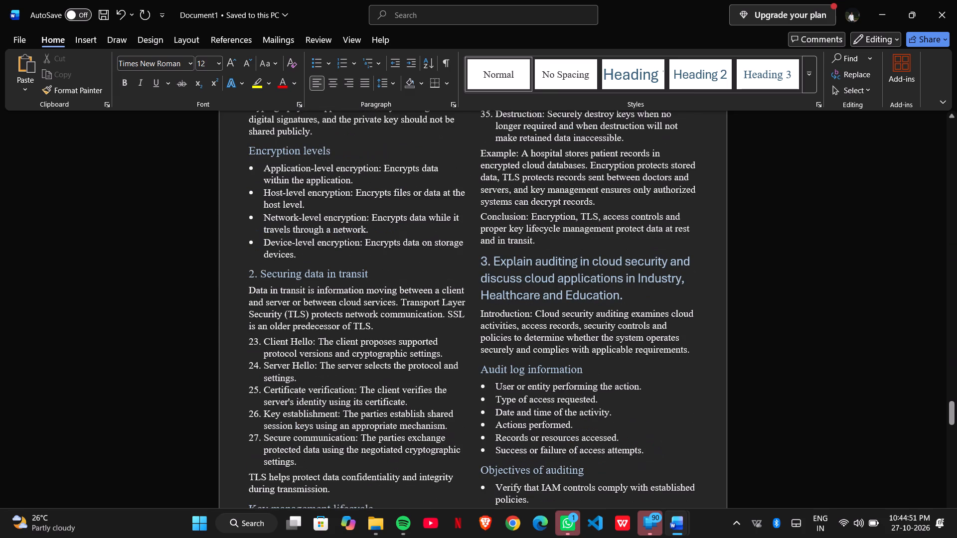
pyautogui.scroll(-12, 770, 236)
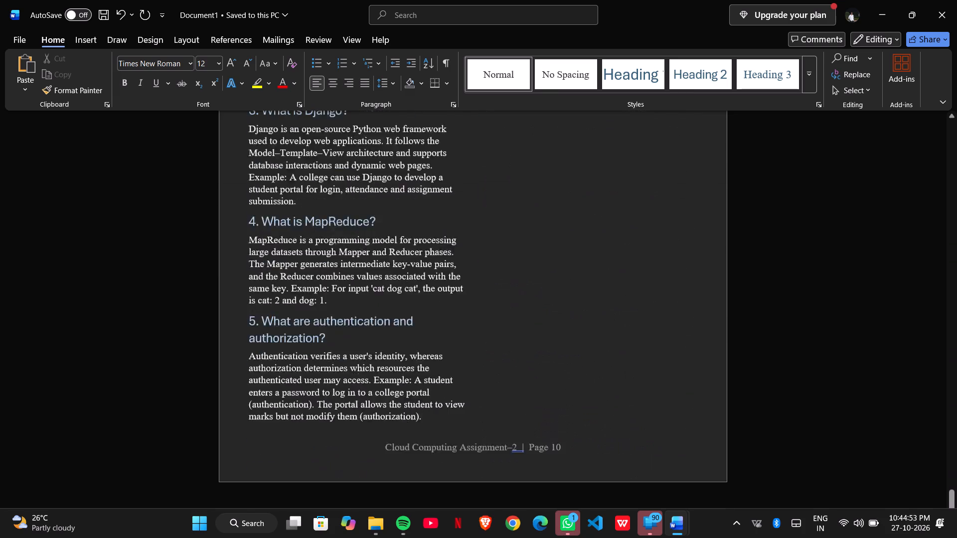
pyautogui.scroll(7, 770, 236)
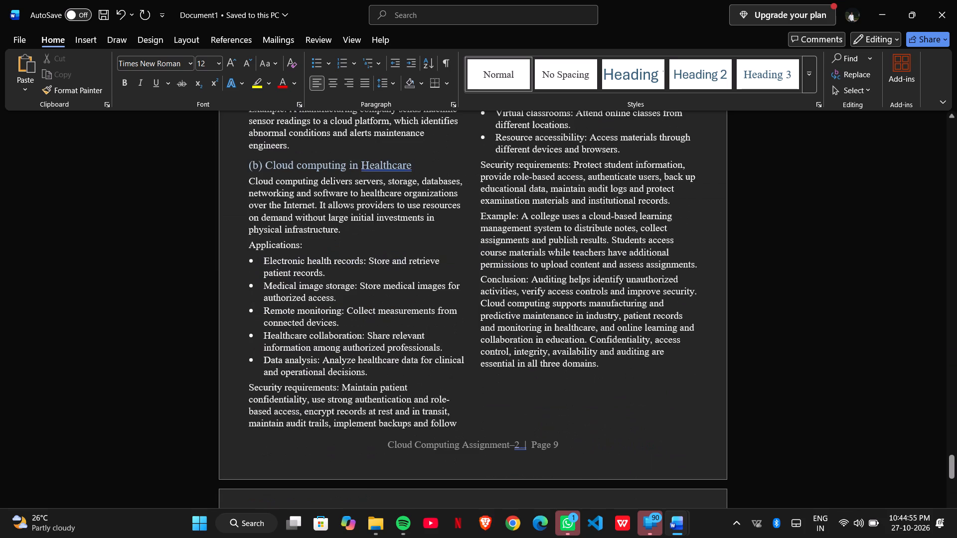
pyautogui.scroll(3, 770, 236)
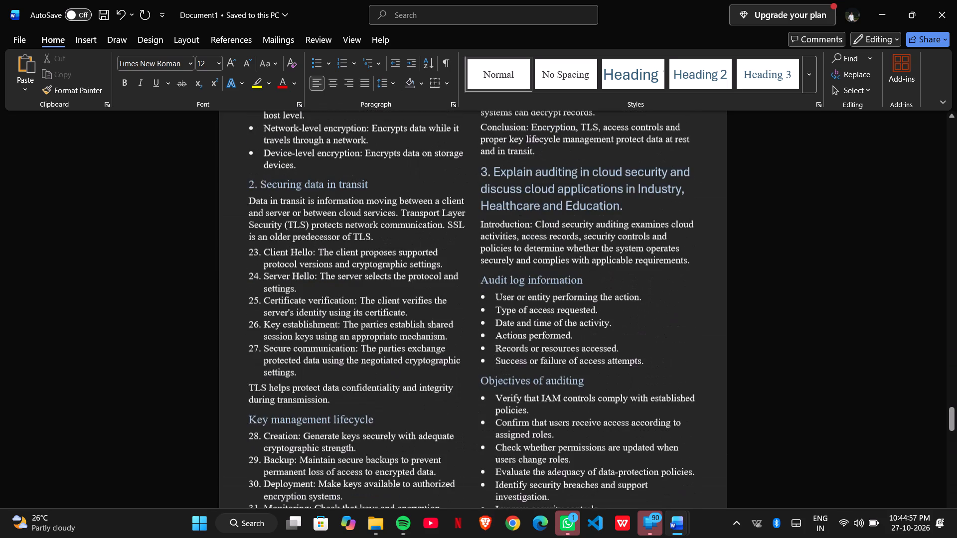
pyautogui.scroll(-11, 770, 236)
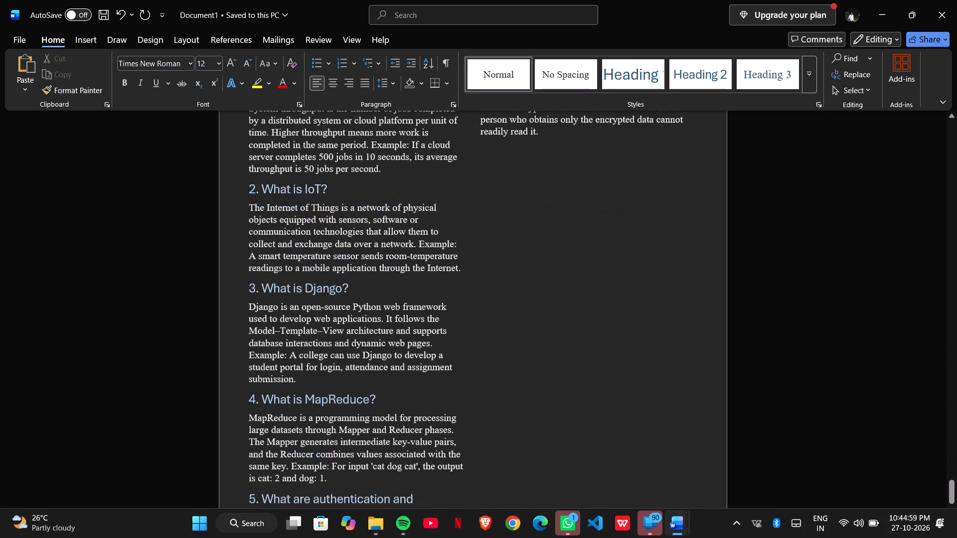
pyautogui.scroll(15, 770, 236)
pyautogui.scroll(6, 770, 236)
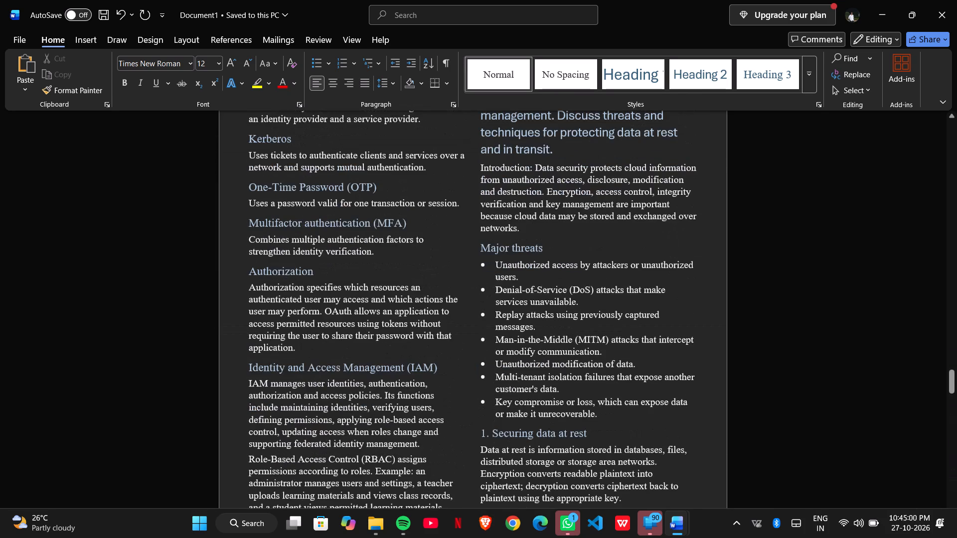
pyautogui.scroll(12, 770, 236)
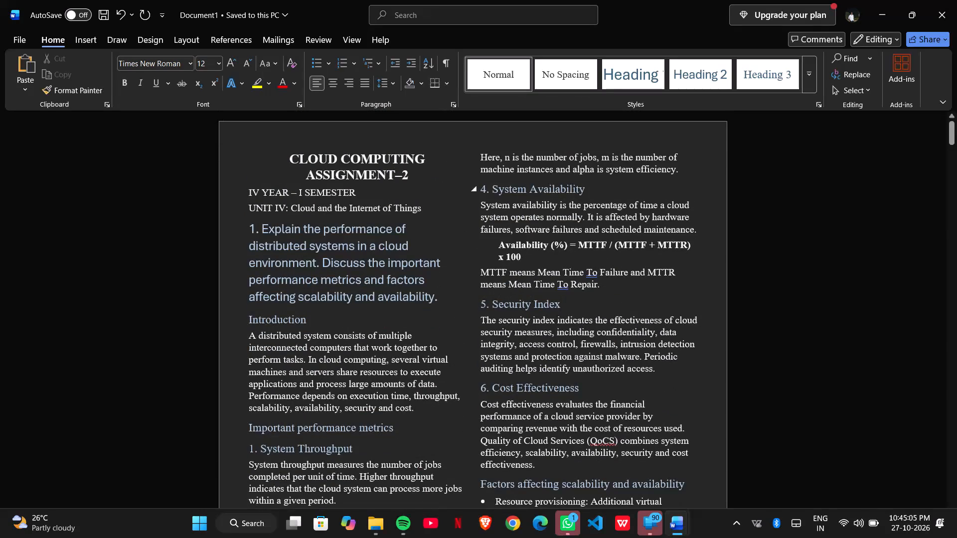
pyautogui.click(368, 270)
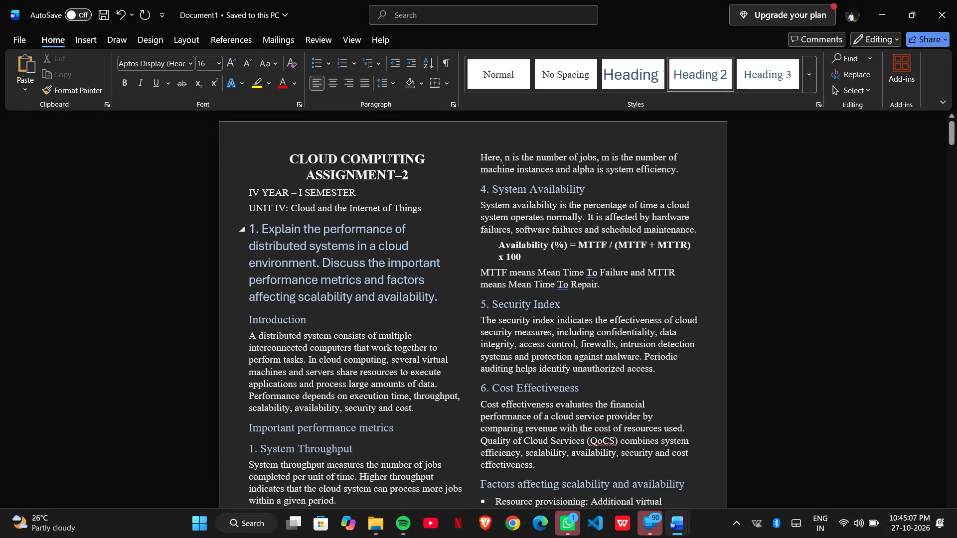
# Compare the font, size and style of the title, first question heading, Introduction subheading and body text on the first page.
pyautogui.click(306, 340)
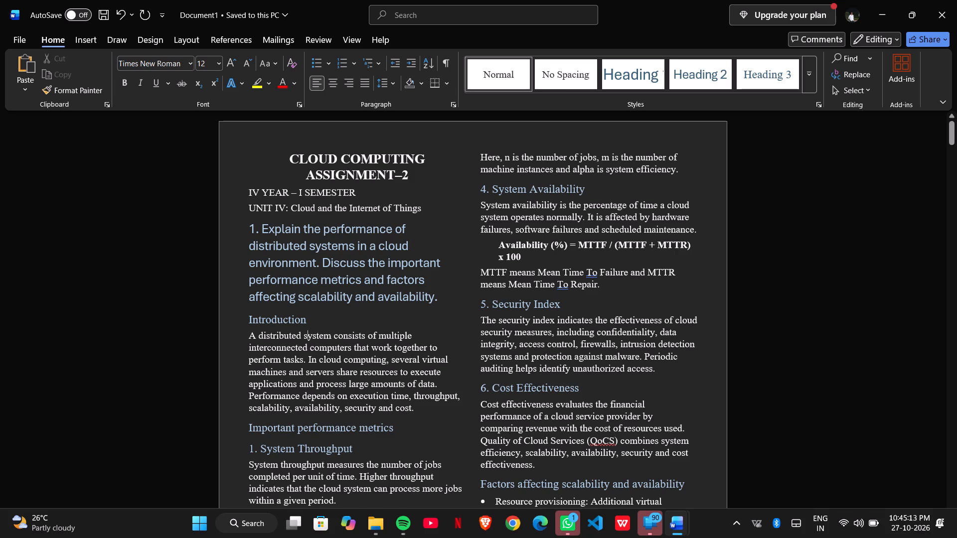
pyautogui.click(323, 301)
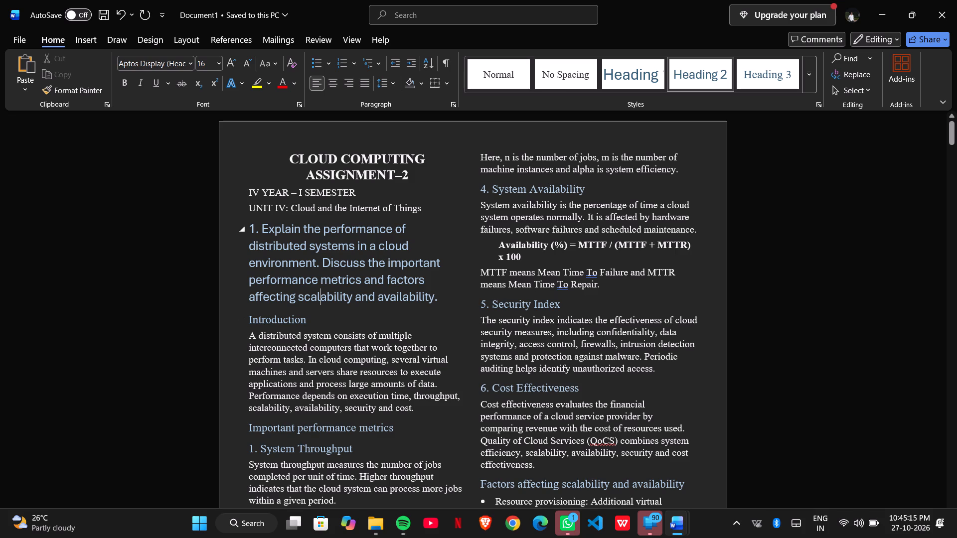
pyautogui.click(359, 160)
pyautogui.click(329, 371)
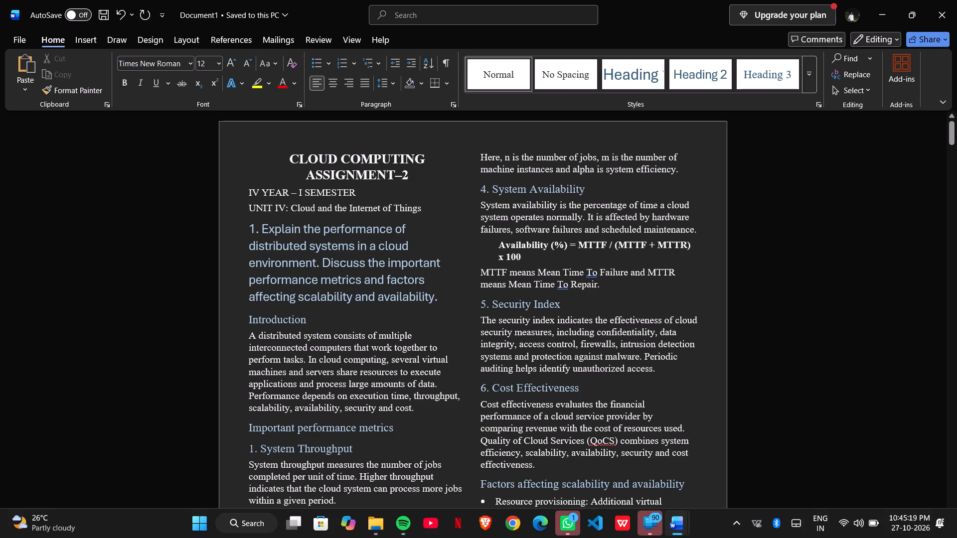
pyautogui.click(284, 318)
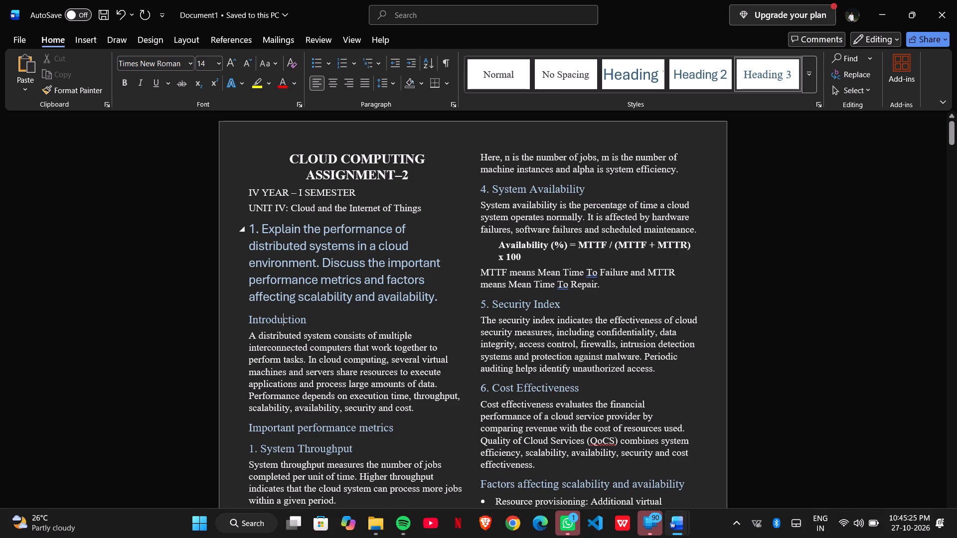
# Set the font size of the first question heading, about the performance of distributed systems, to 14.
pyautogui.click(437, 297)
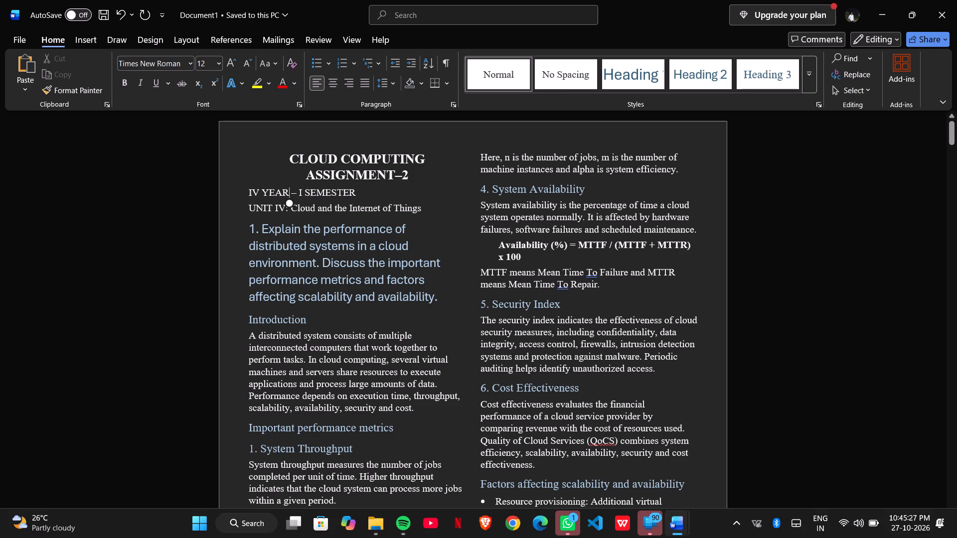
pyautogui.moveTo(437, 297); pyautogui.dragTo(252, 233)
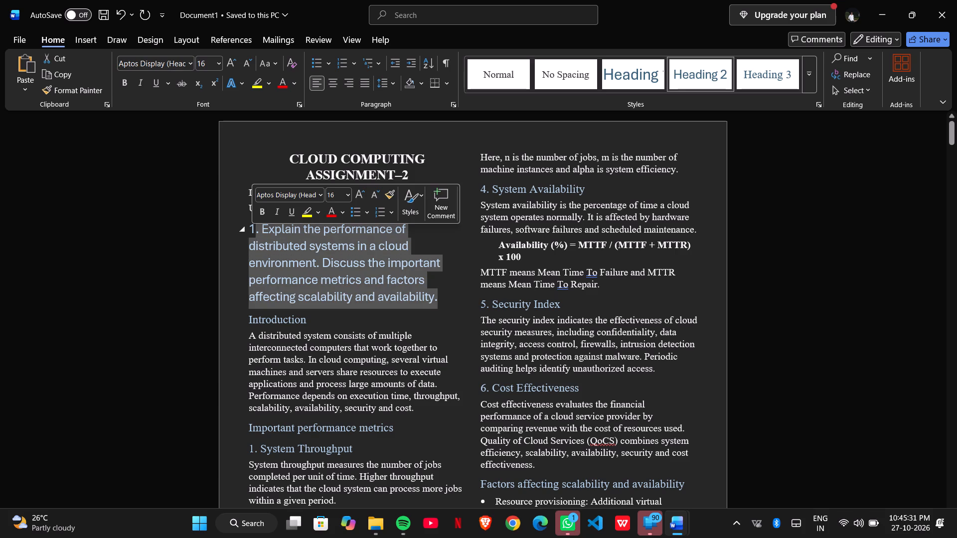
pyautogui.click(338, 195)
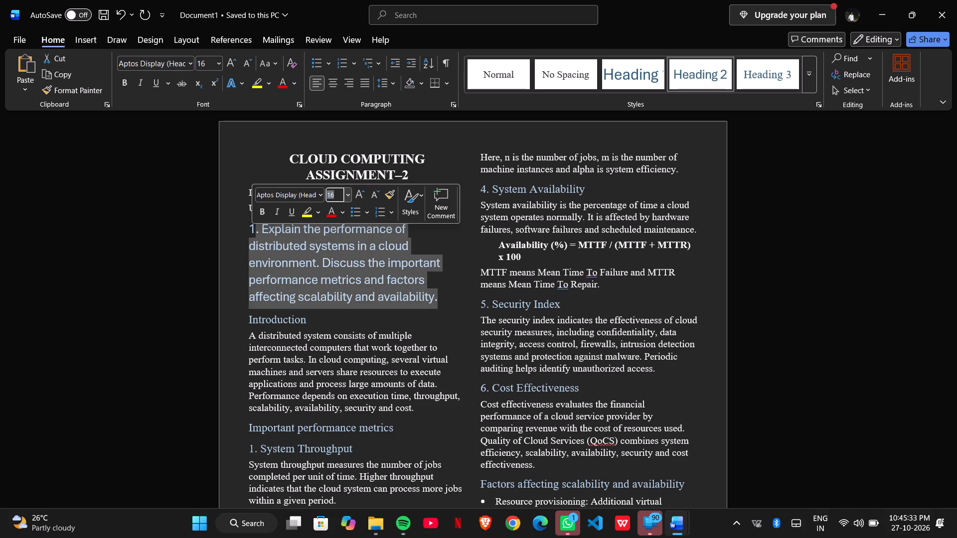
pyautogui.press('BackSpace')
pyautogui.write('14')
pyautogui.click(451, 317)
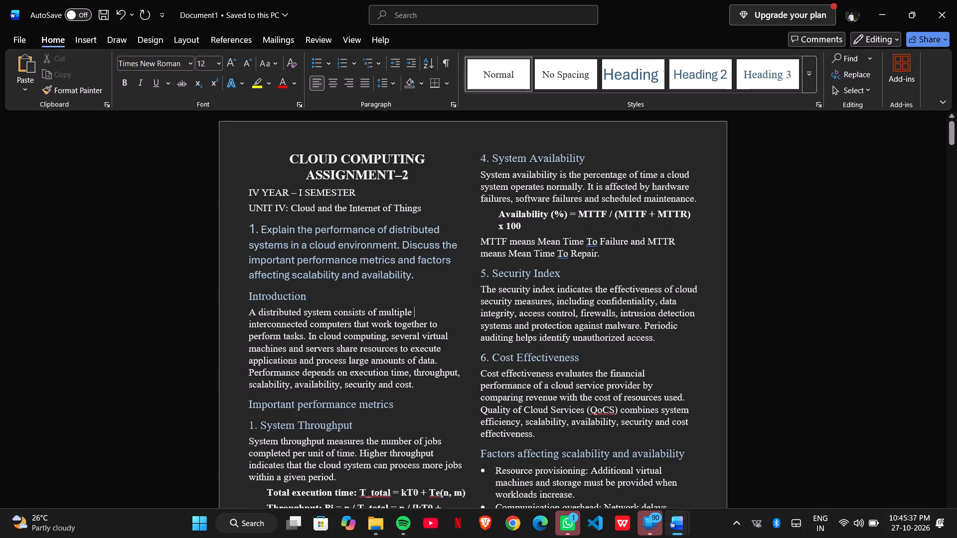
# Turn off the Windows Night light setting and return to the document.
pyautogui.click(868, 532)
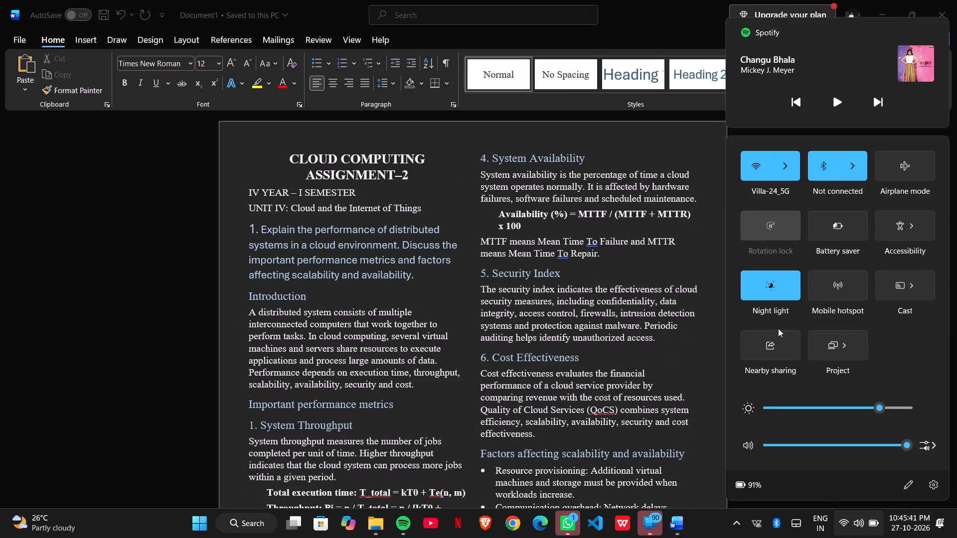
pyautogui.click(784, 292)
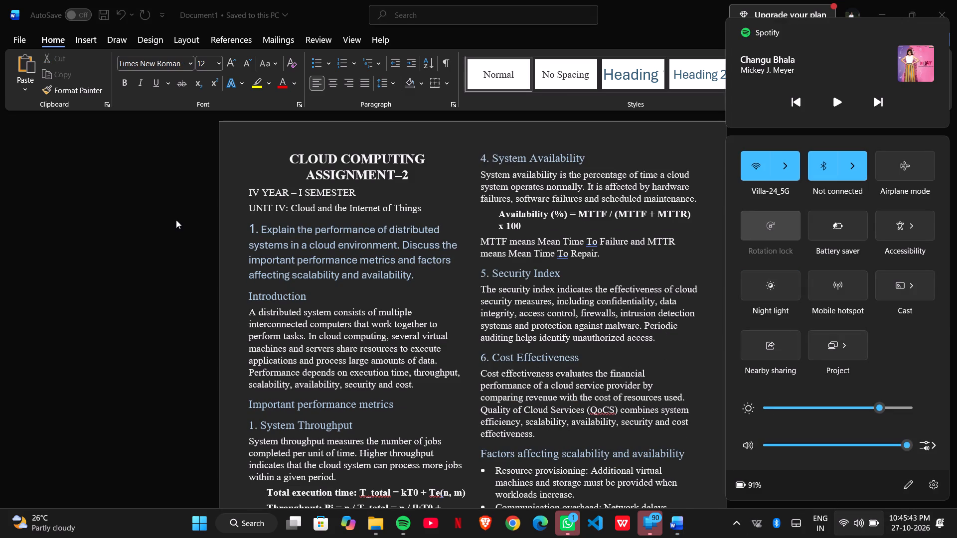
pyautogui.click(151, 218)
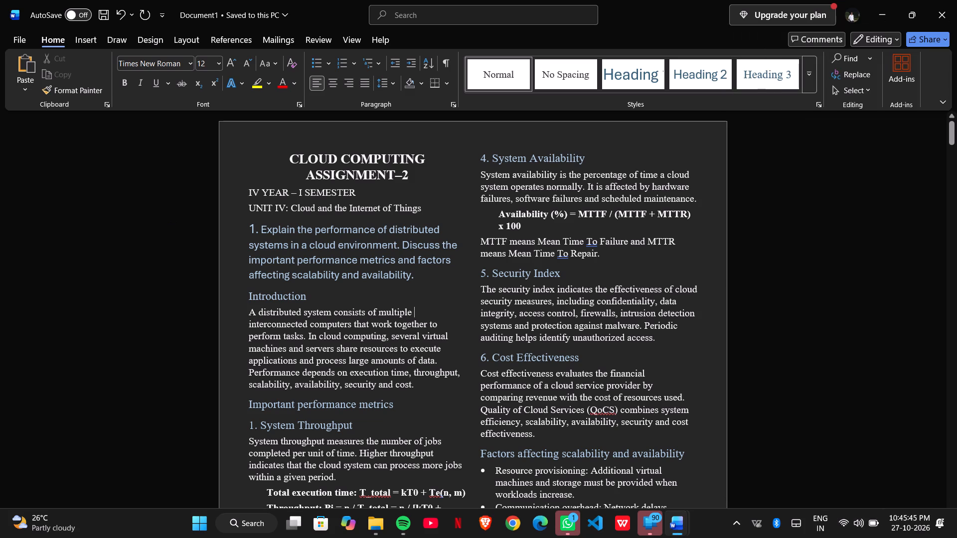
# Delete the "IV YEAR – I SEMESTER" line beneath the assignment title.
pyautogui.moveTo(368, 191); pyautogui.dragTo(245, 187)
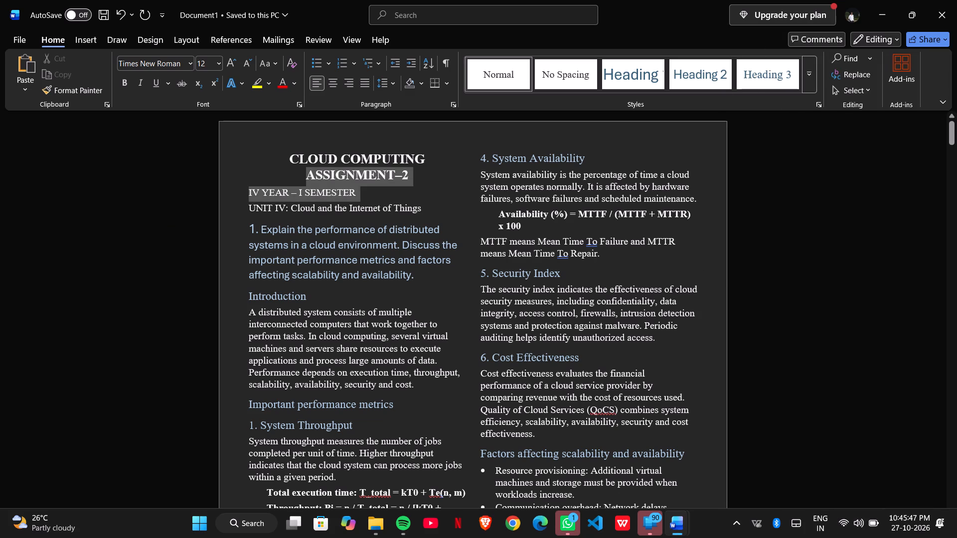
pyautogui.moveTo(245, 187); pyautogui.dragTo(241, 189)
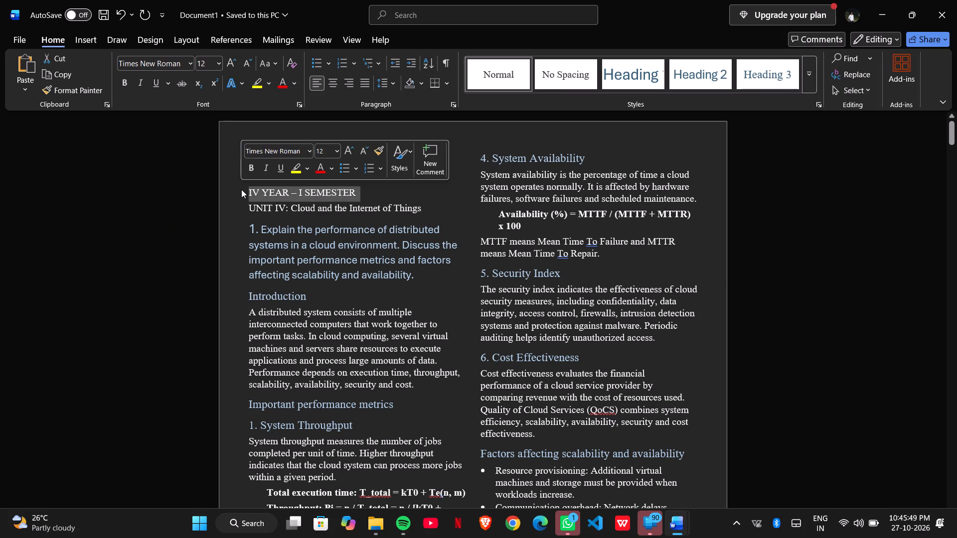
pyautogui.press('BackSpace')
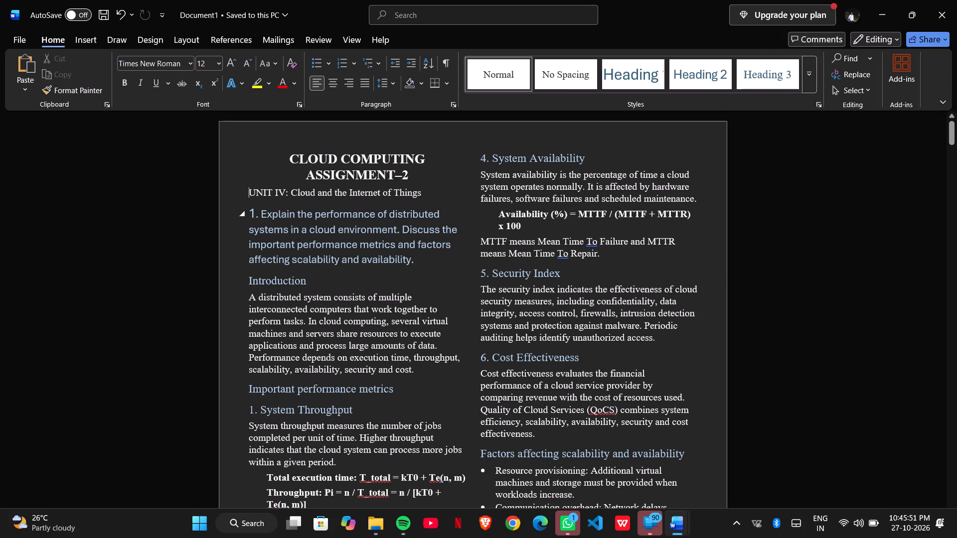
# Check the font, size and style of the "Important performance metrics" and "1. System Throughput" subheadings.
pyautogui.scroll(-2, 430, 260)
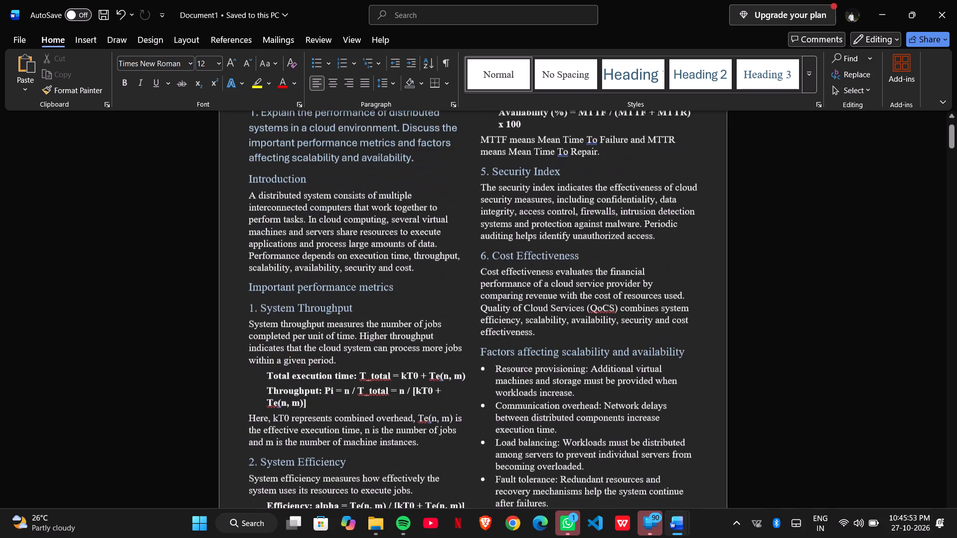
pyautogui.scroll(-1, 430, 260)
pyautogui.click(393, 202)
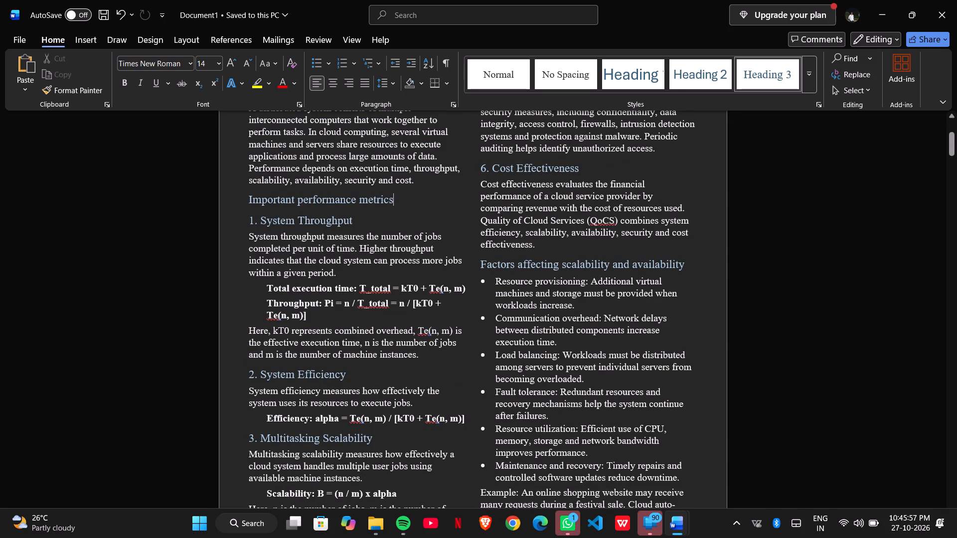
pyautogui.click(355, 221)
# Set the font size of the question 2 heading about enabling technologies for IoT to 14.
pyautogui.scroll(1, 376, 320)
pyautogui.scroll(-3, 376, 320)
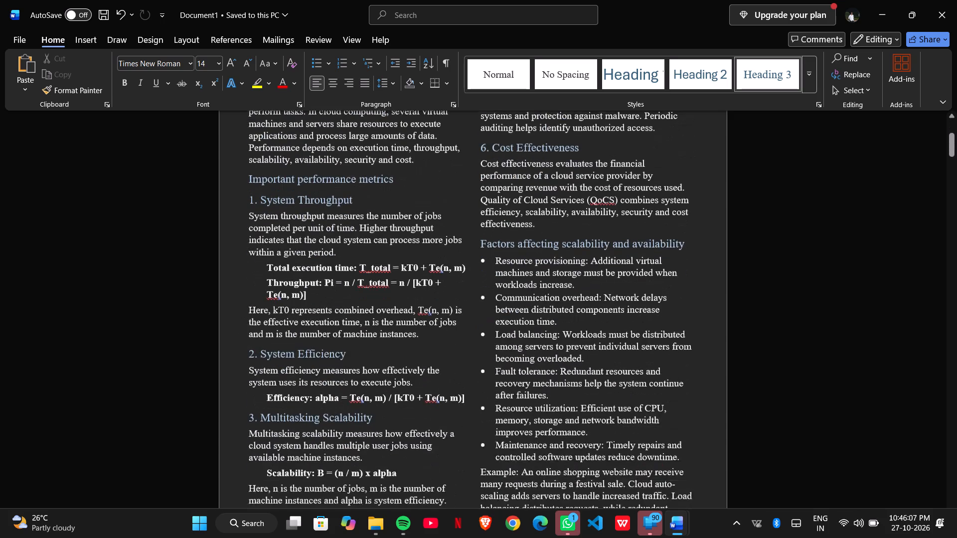
pyautogui.scroll(-5, 376, 320)
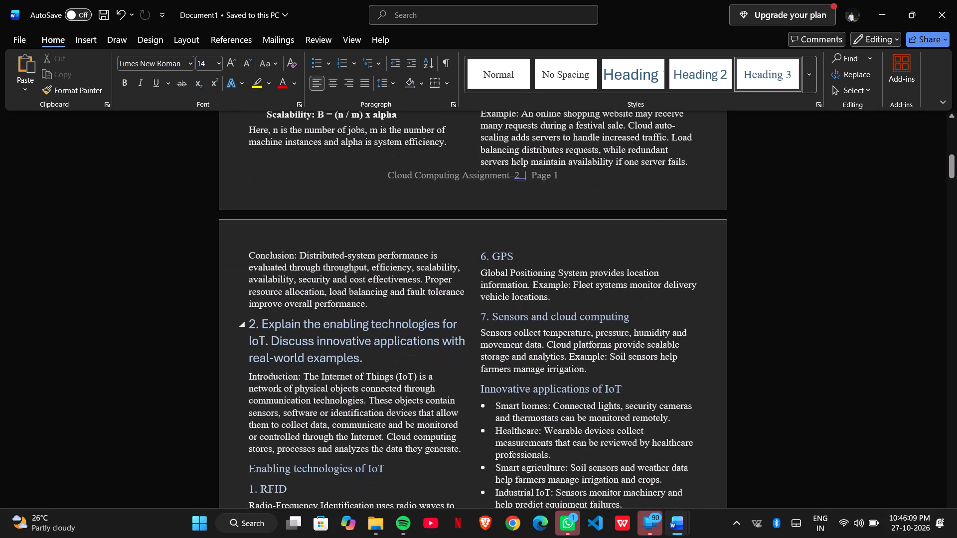
pyautogui.moveTo(364, 361); pyautogui.dragTo(254, 326)
pyautogui.click(344, 283)
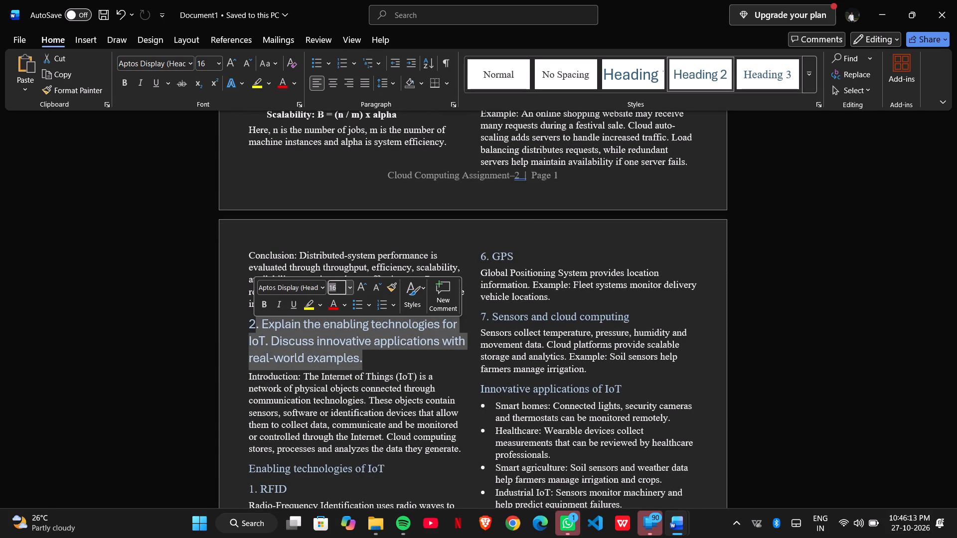
pyautogui.press('BackSpace')
pyautogui.write('14')
pyautogui.press('Return')
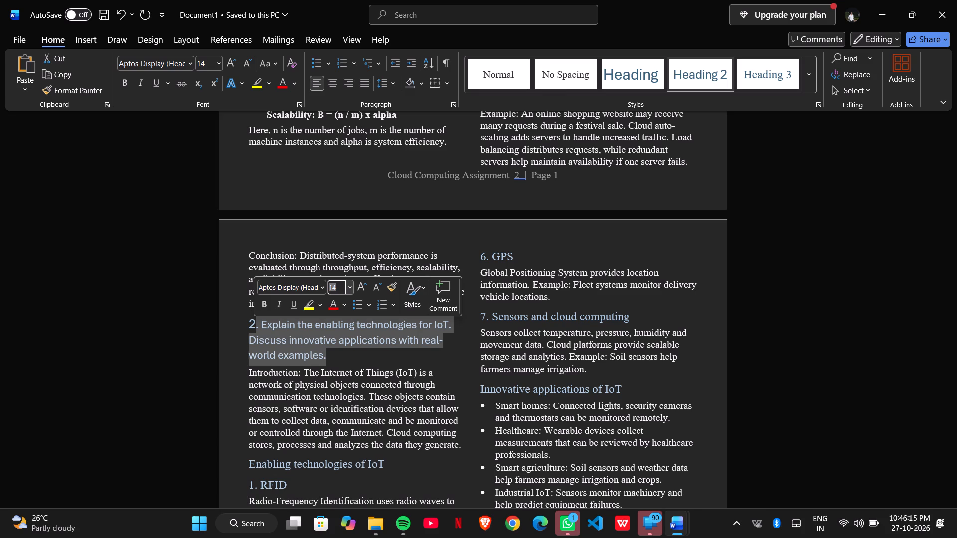
pyautogui.click(353, 357)
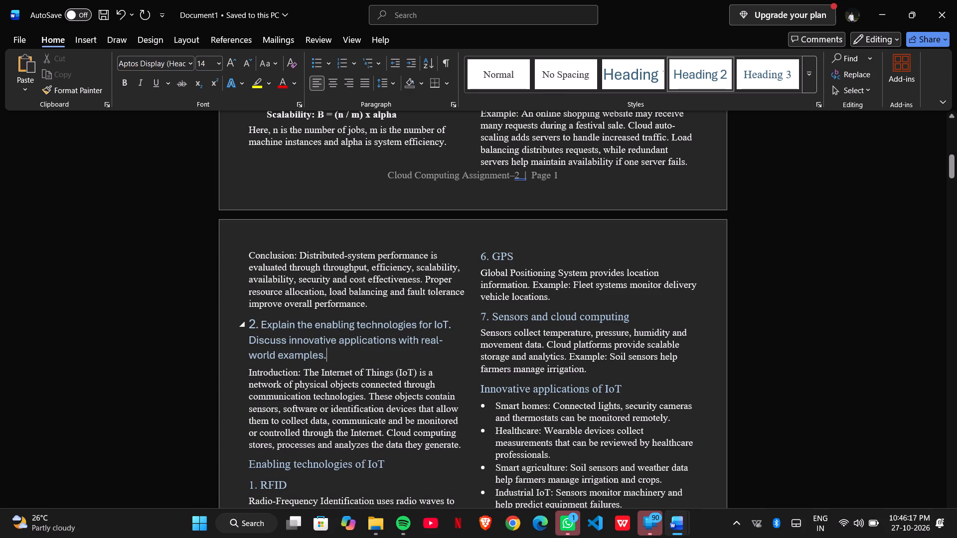
# Set the font size of the question 3 heading about Online Social and Professional Networking to 14.
pyautogui.scroll(-3, 353, 357)
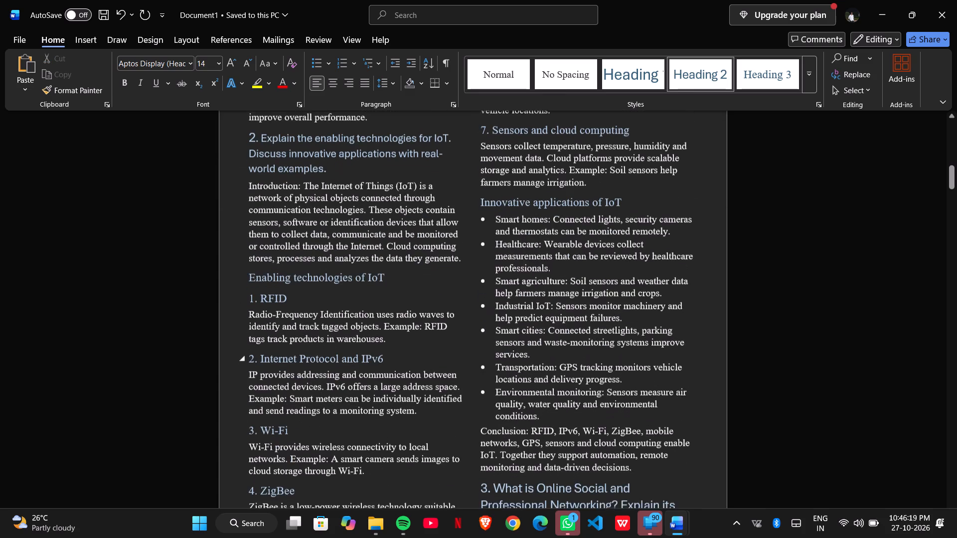
pyautogui.scroll(-2, 353, 357)
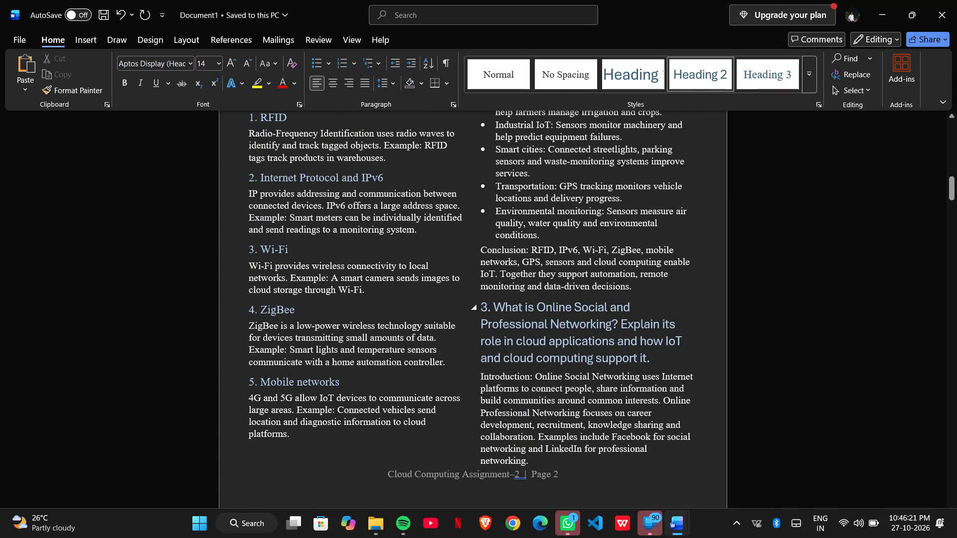
pyautogui.moveTo(653, 355); pyautogui.dragTo(480, 305)
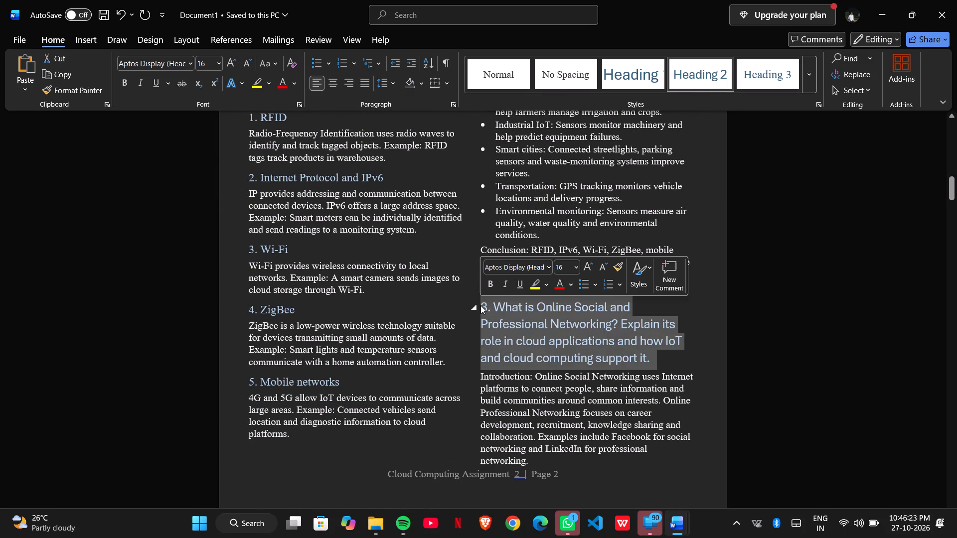
pyautogui.click(563, 270)
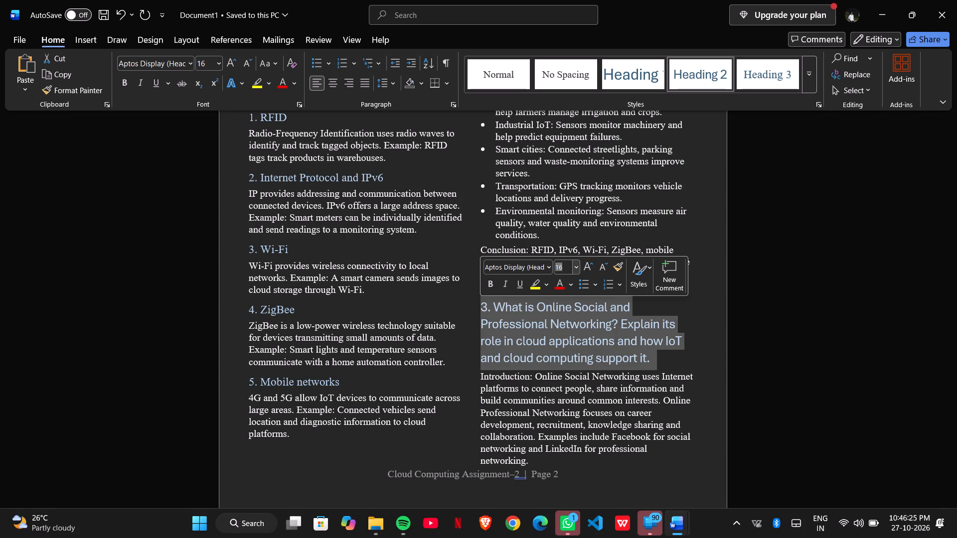
pyautogui.press('BackSpace')
pyautogui.write('14')
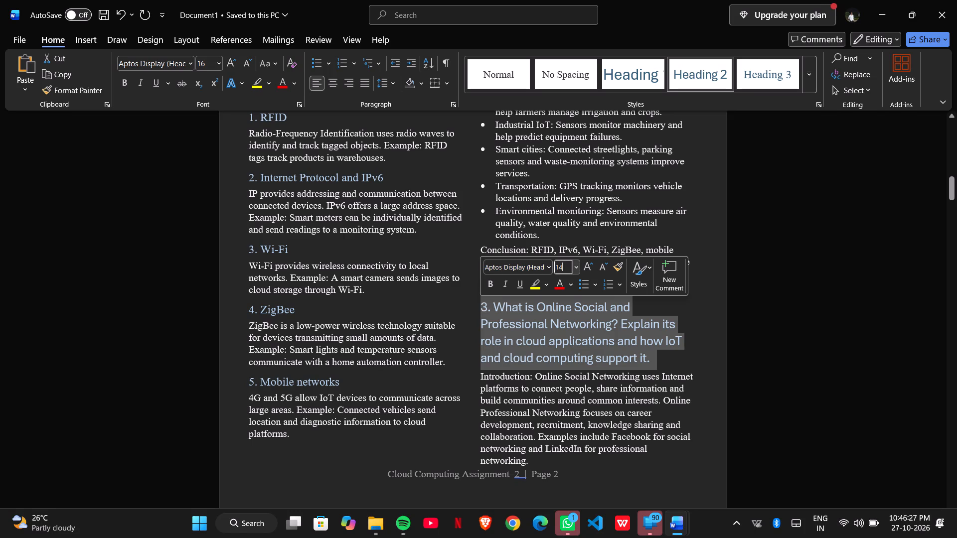
pyautogui.click(469, 253)
# Delete "Cloud Application Development in Python" from the UNIT V heading, keeping only "UNIT V:".
pyautogui.scroll(-5, 469, 253)
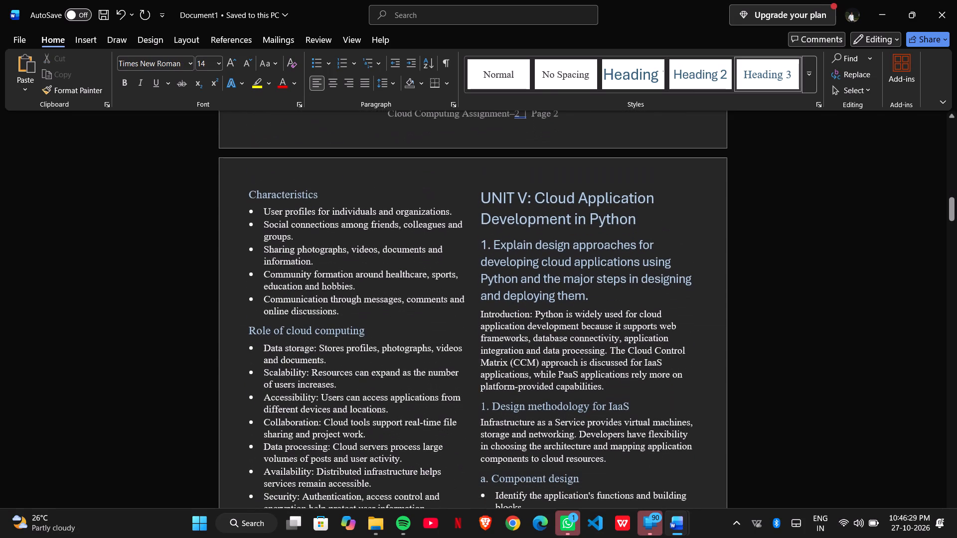
pyautogui.scroll(-1, 469, 253)
pyautogui.moveTo(638, 221); pyautogui.dragTo(527, 205)
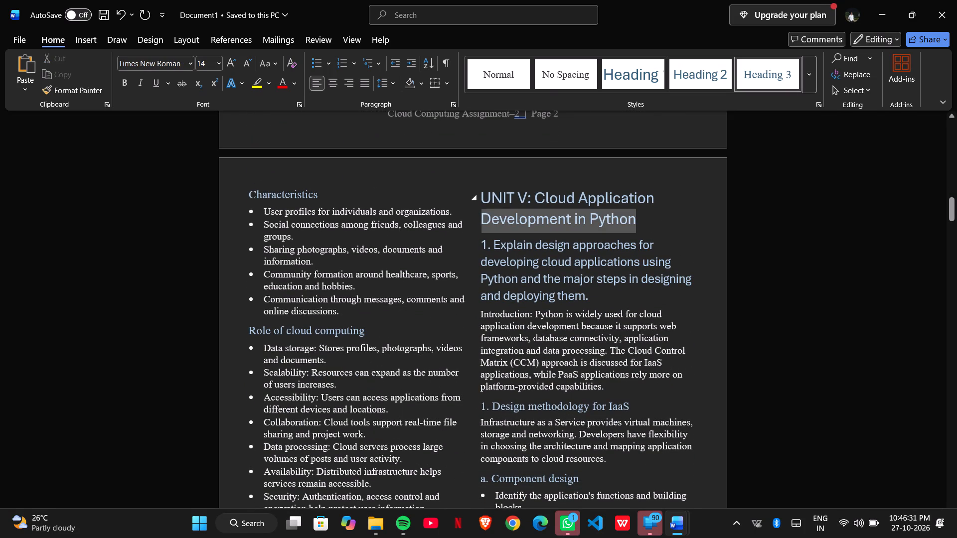
pyautogui.moveTo(527, 205); pyautogui.dragTo(483, 190)
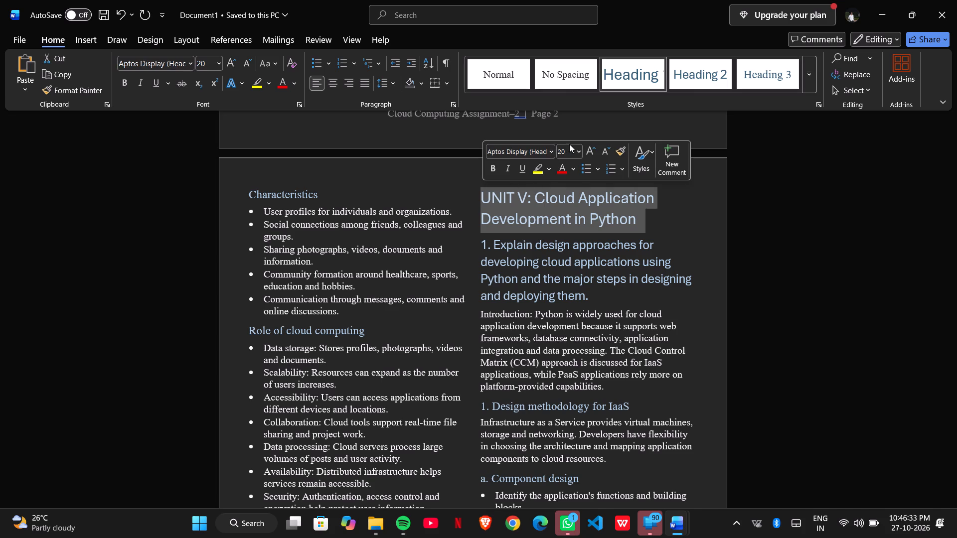
pyautogui.click(659, 222)
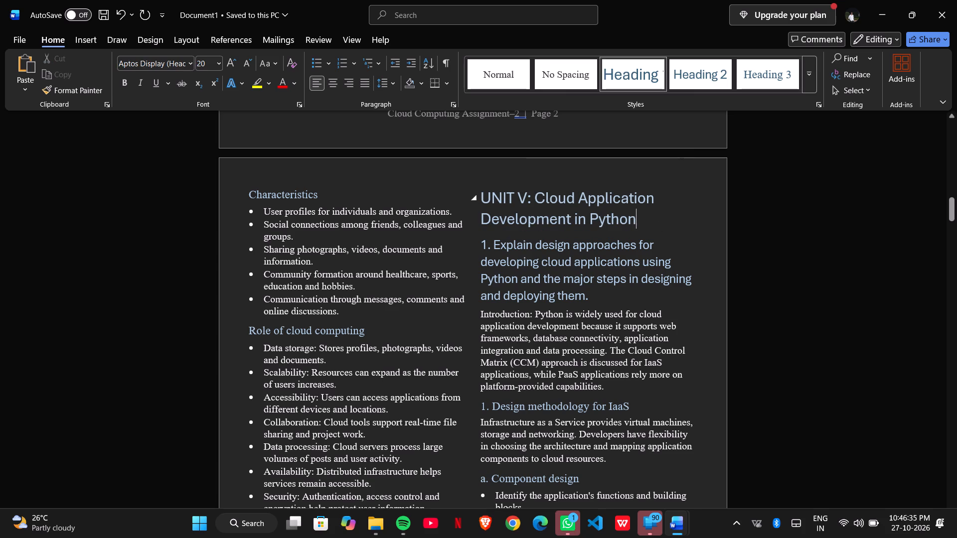
pyautogui.moveTo(638, 223); pyautogui.dragTo(547, 199)
pyautogui.press('BackSpace')
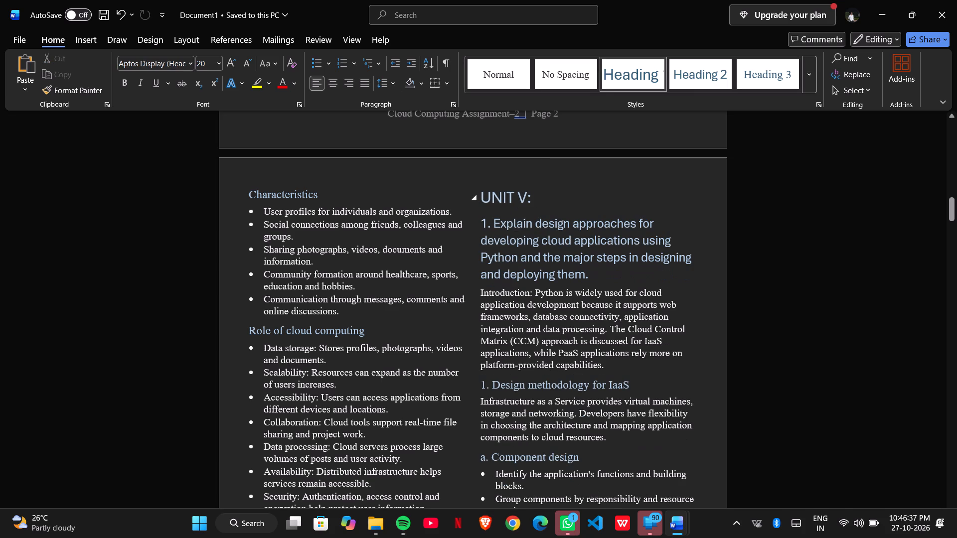
# Set the font size of the "UNIT V:" heading to 16.
pyautogui.moveTo(535, 197); pyautogui.dragTo(486, 189)
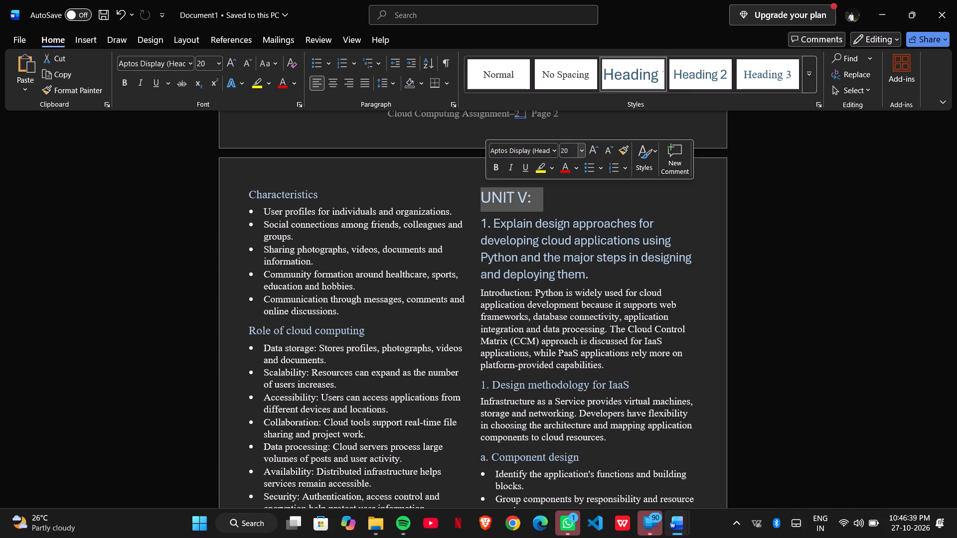
pyautogui.click(577, 146)
pyautogui.press('BackSpace')
pyautogui.write('16')
pyautogui.click(583, 205)
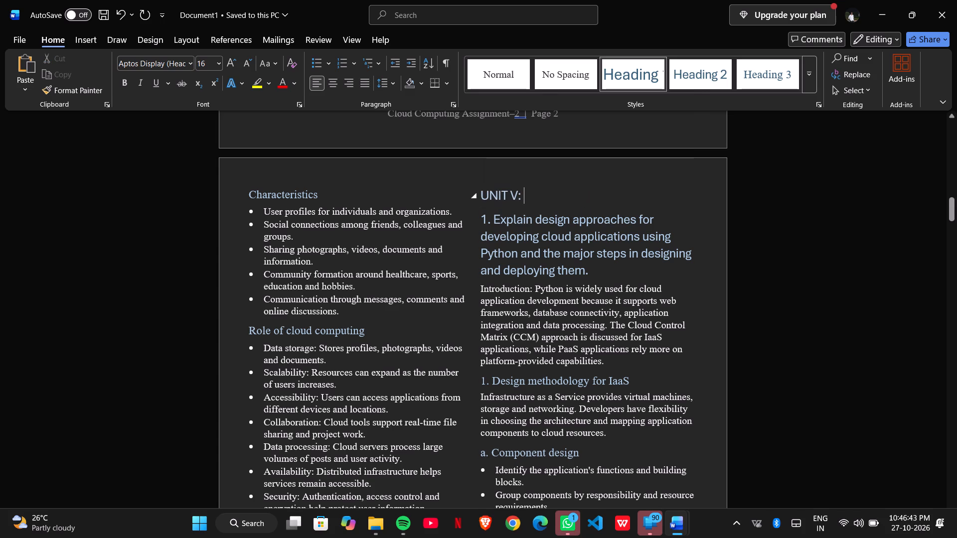
# Set the font size of the Unit V question 1 heading about design approaches for cloud applications to 14.
pyautogui.moveTo(593, 273); pyautogui.dragTo(569, 268)
pyautogui.moveTo(569, 268); pyautogui.dragTo(485, 220)
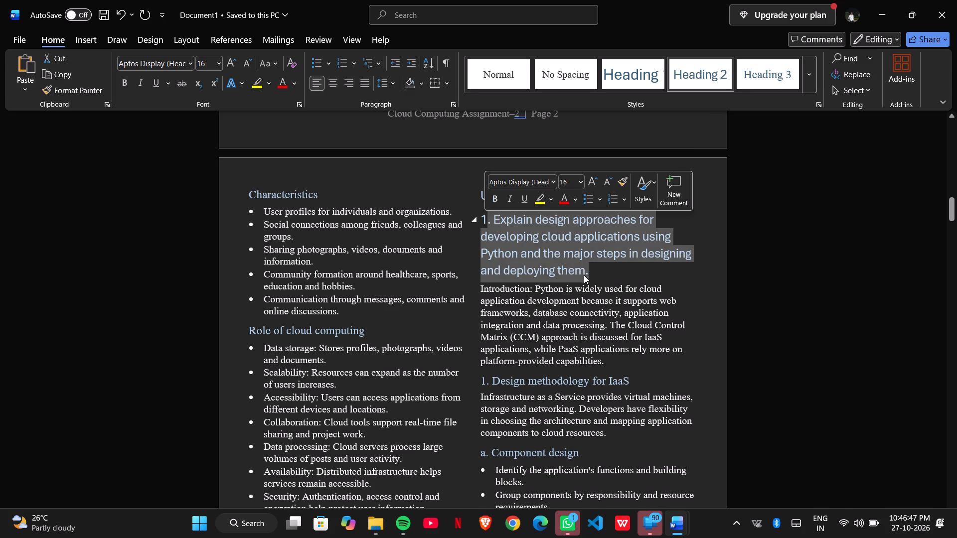
pyautogui.click(597, 274)
pyautogui.moveTo(597, 274); pyautogui.dragTo(515, 237)
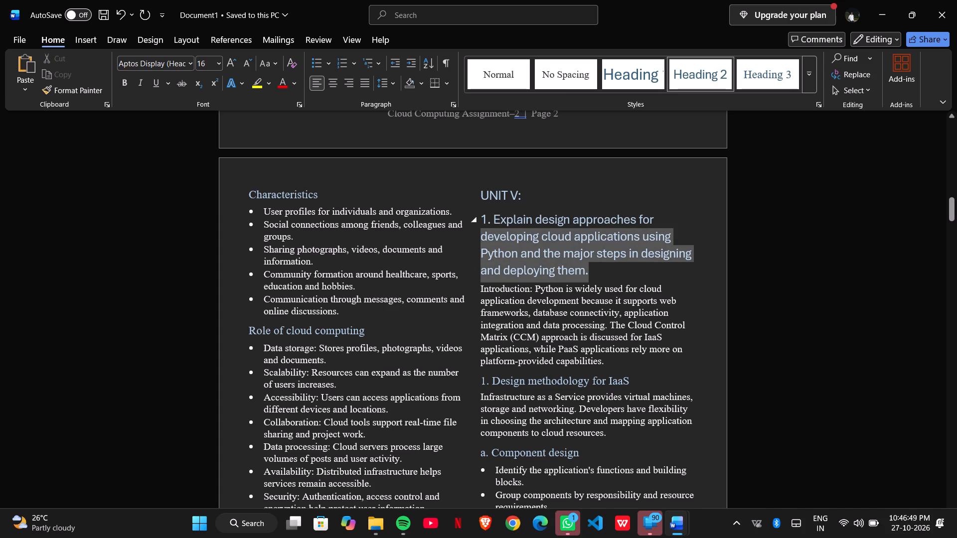
pyautogui.moveTo(515, 237); pyautogui.dragTo(479, 215)
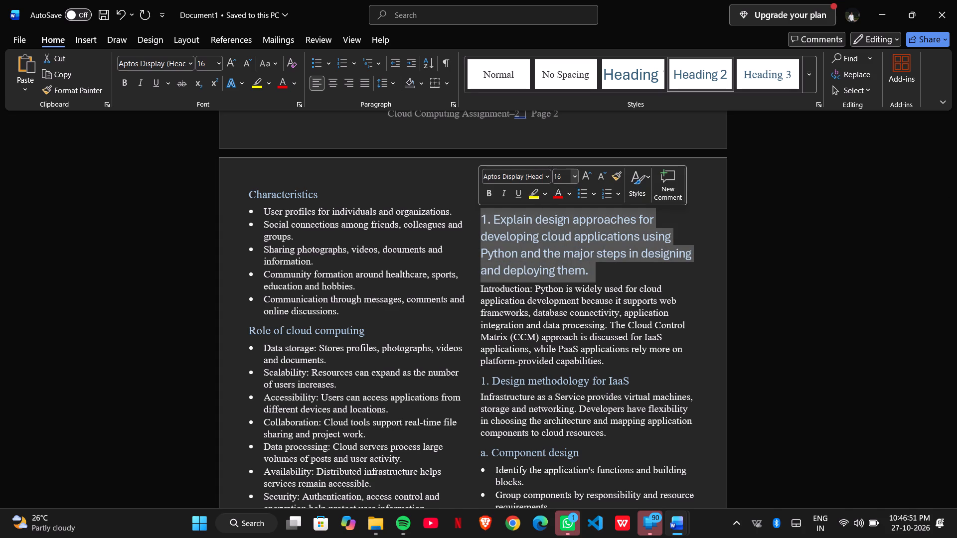
pyautogui.click(562, 175)
pyautogui.press('BackSpace')
pyautogui.write('14')
pyautogui.press('Return')
pyautogui.click(607, 251)
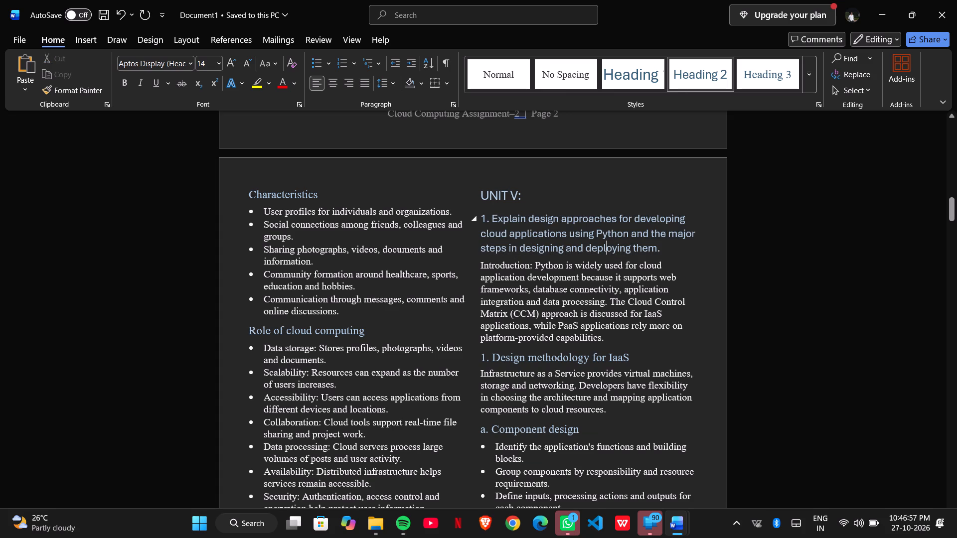
# Set the font size of the Unit V question 2 heading about the Image Processing Application to 14.
pyautogui.scroll(-3, 489, 326)
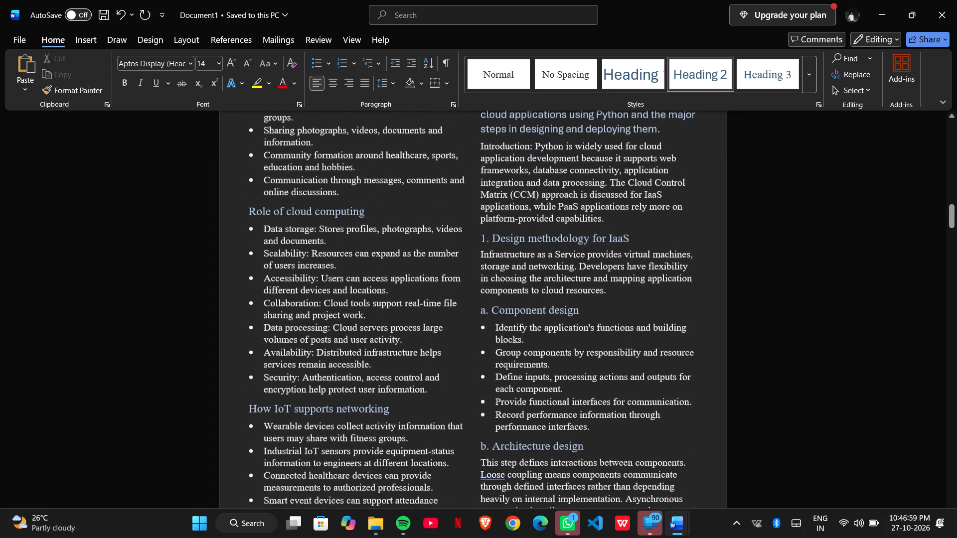
pyautogui.scroll(-6, 489, 326)
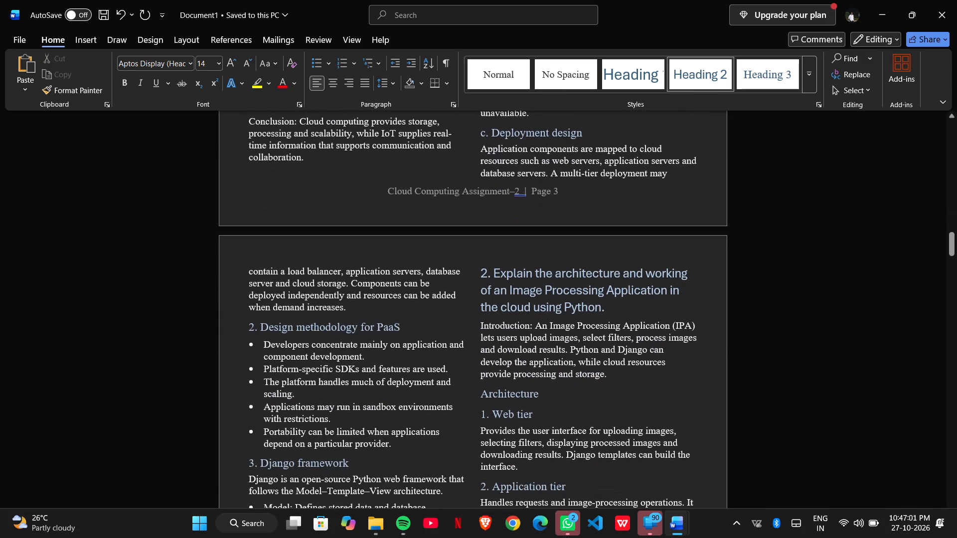
pyautogui.scroll(-1, 489, 326)
pyautogui.moveTo(613, 307); pyautogui.dragTo(545, 292)
pyautogui.moveTo(545, 292); pyautogui.dragTo(473, 264)
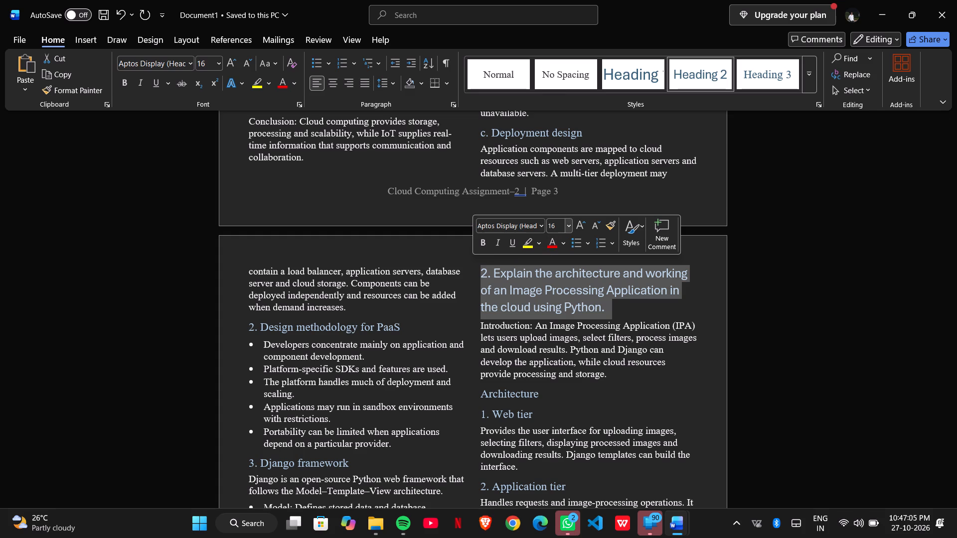
pyautogui.click(560, 227)
pyautogui.write('14')
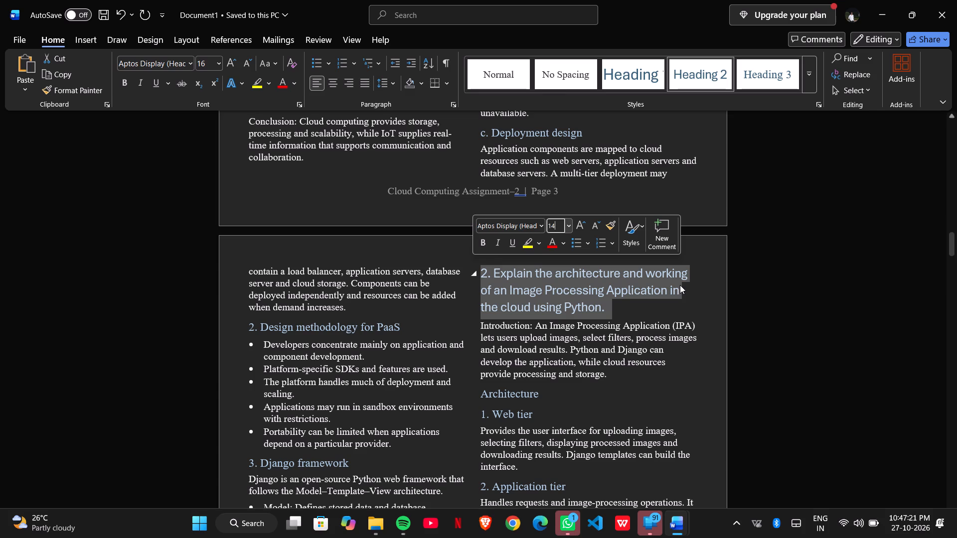
pyautogui.press('Return')
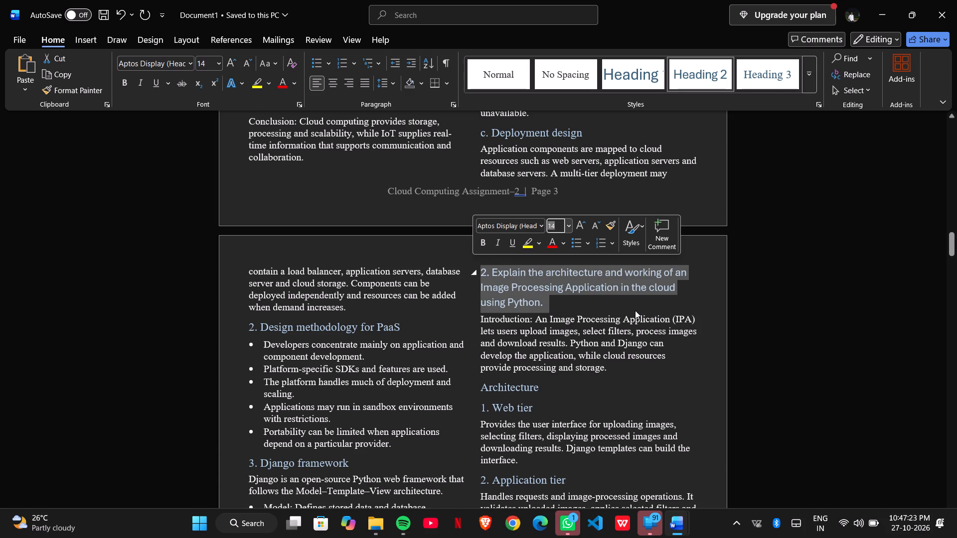
pyautogui.click(599, 342)
# Select the whole Unit V question 3 heading about the design and working of a MapReduce Application.
pyautogui.scroll(-4, 599, 342)
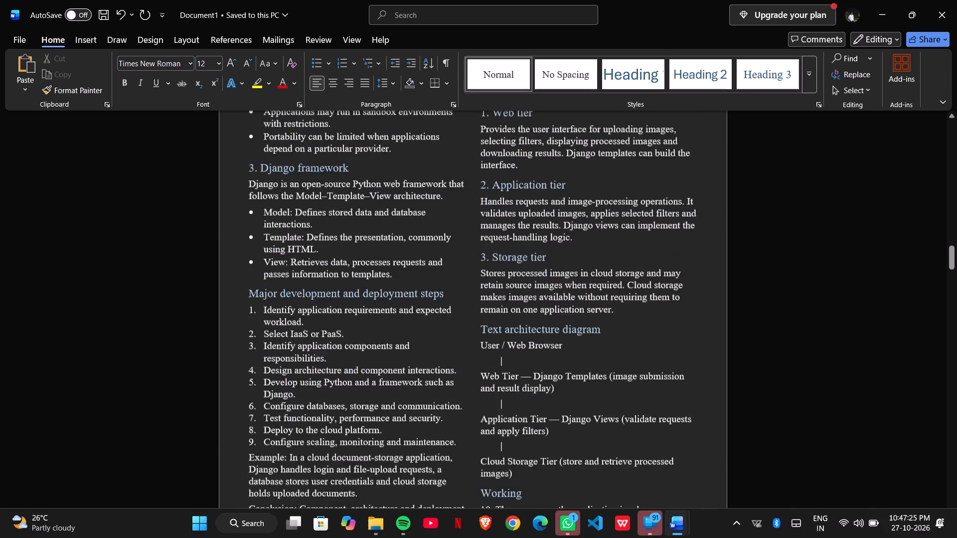
pyautogui.scroll(-7, 599, 342)
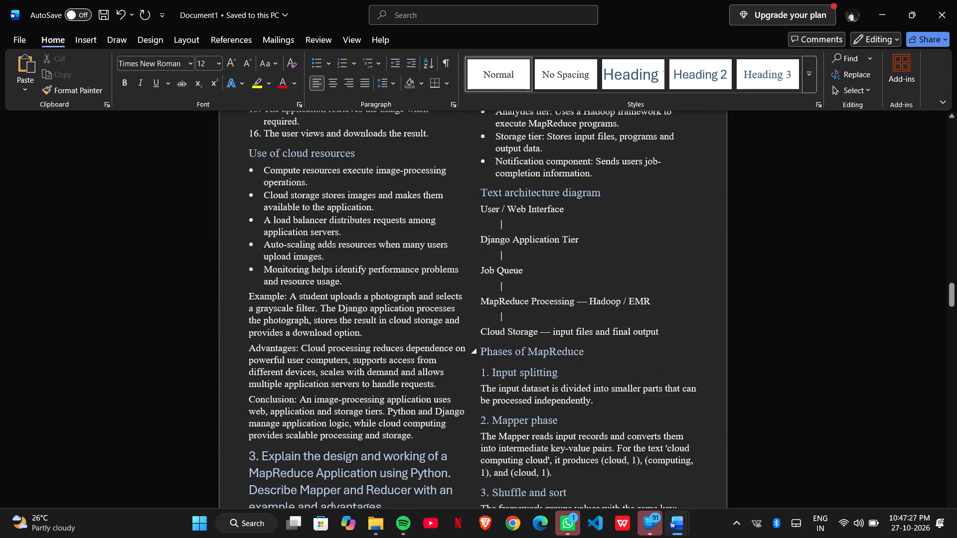
pyautogui.scroll(-2, 599, 342)
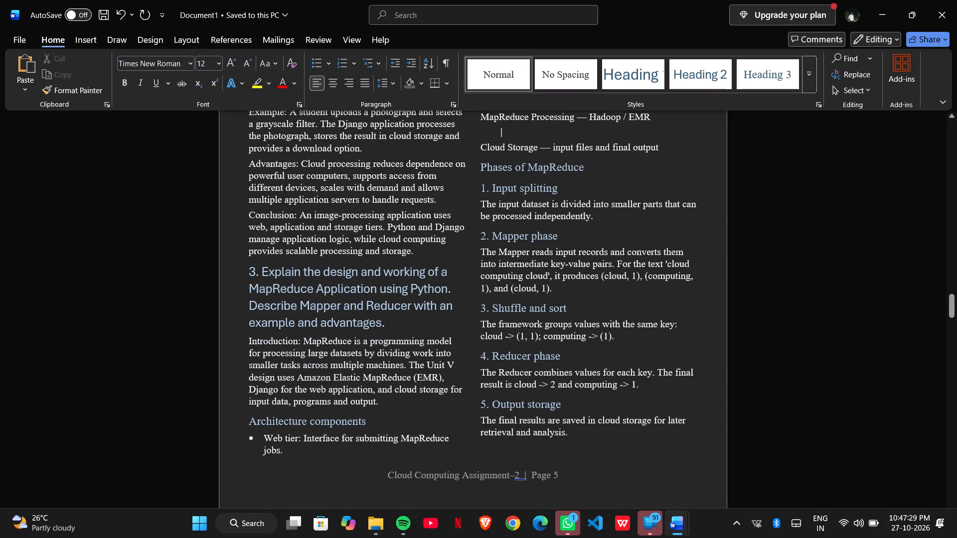
pyautogui.moveTo(392, 327); pyautogui.dragTo(246, 270)
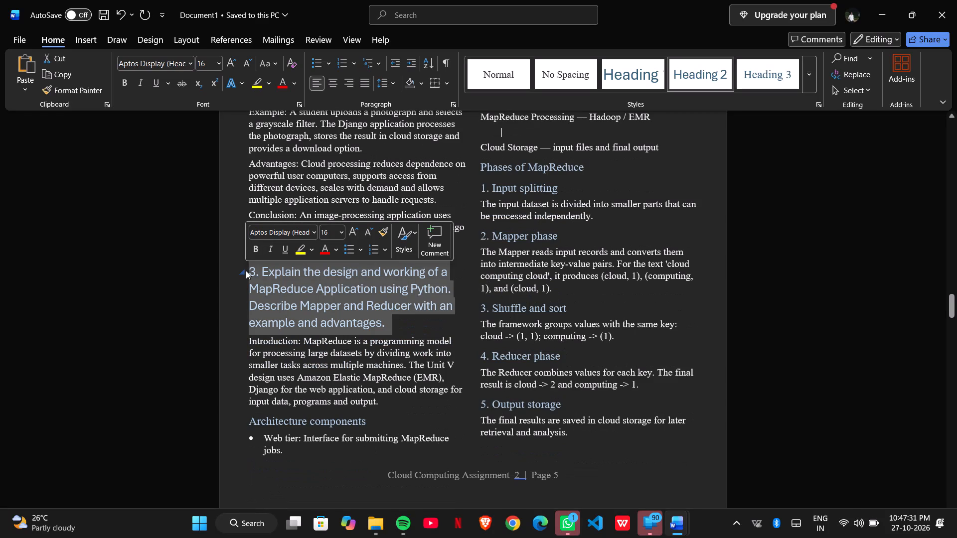
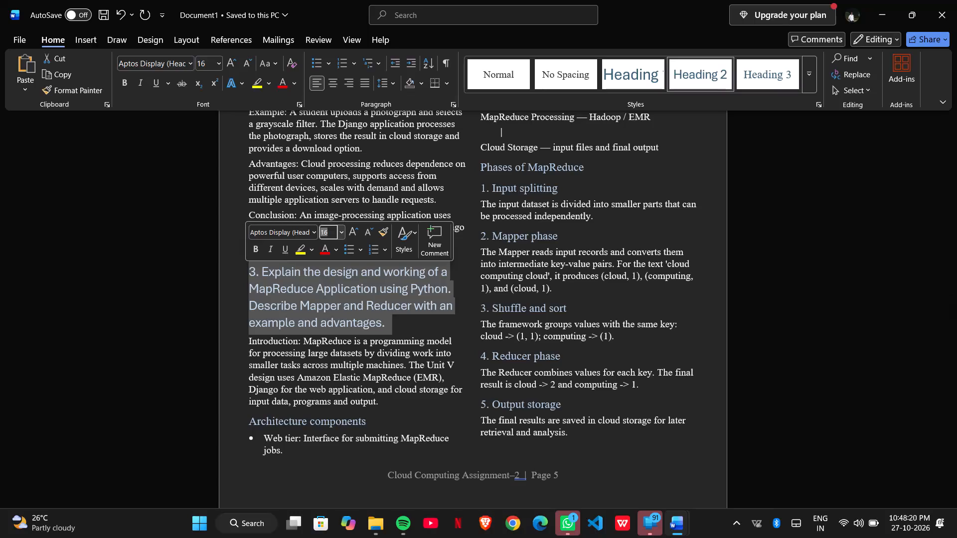
# Set the font size of the selected Unit V question 3 heading about the MapReduce Application to 14.
pyautogui.write('14')
pyautogui.press('Return')
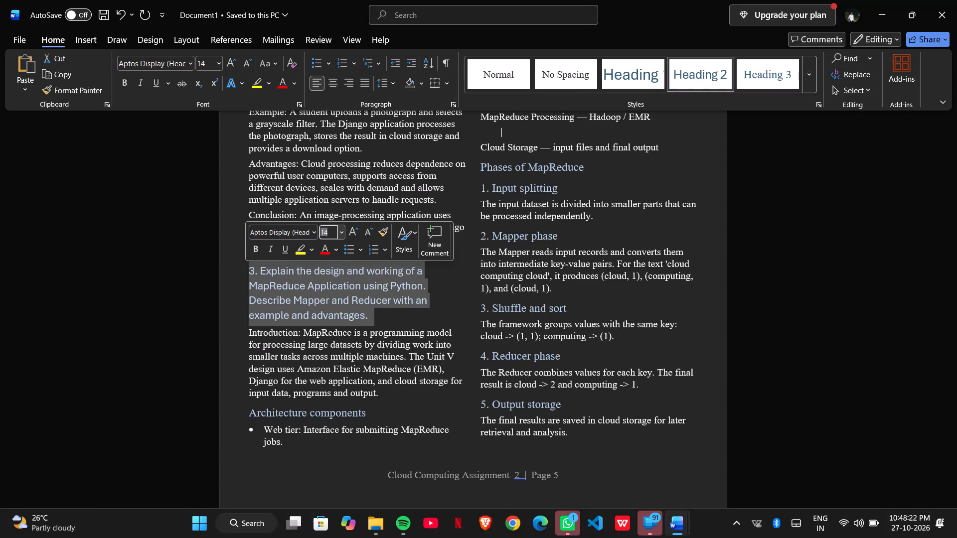
pyautogui.click(427, 314)
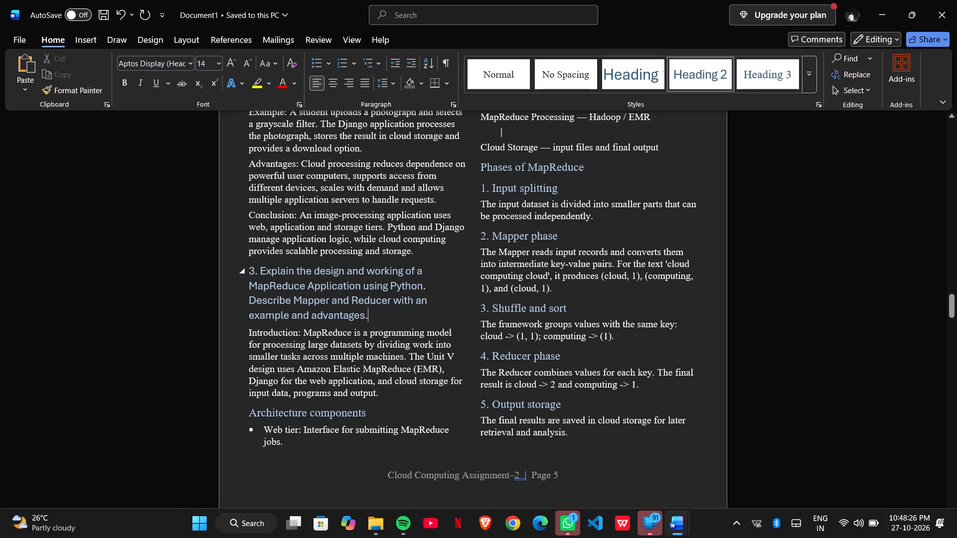
# Set the font size of the whole Unit VI question 1 heading about Cloud Security Architecture (CSA) to 14.
pyautogui.scroll(-3, 427, 314)
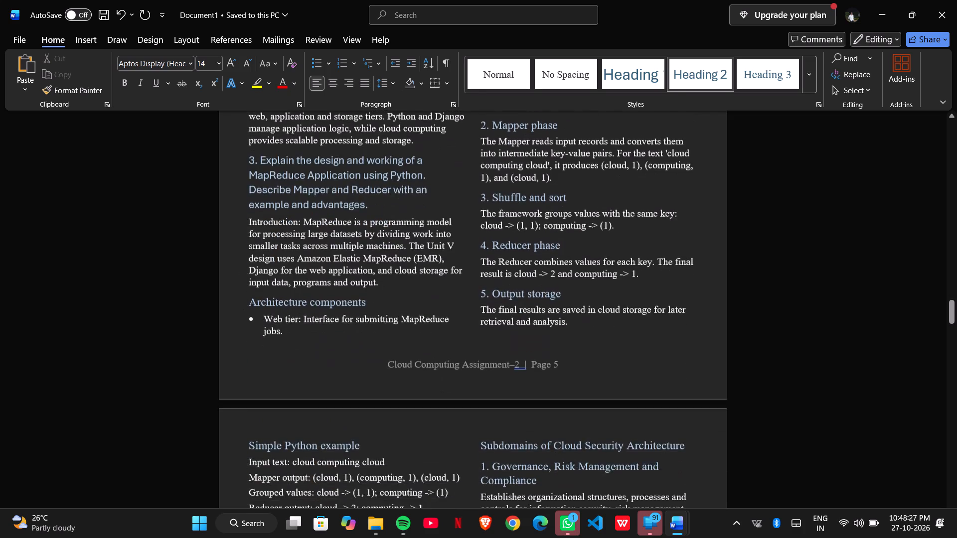
pyautogui.scroll(-7, 427, 314)
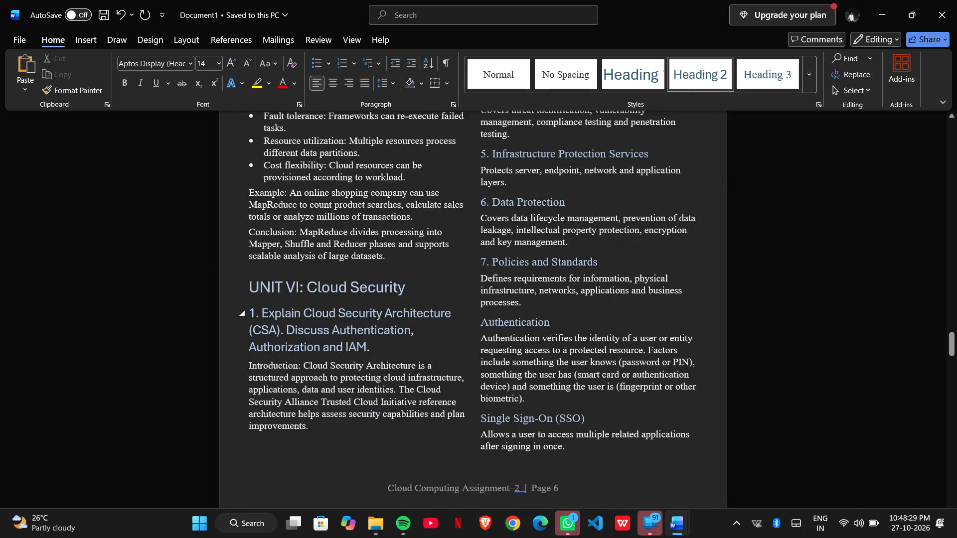
pyautogui.scroll(-1, 427, 314)
pyautogui.moveTo(374, 331); pyautogui.dragTo(254, 288)
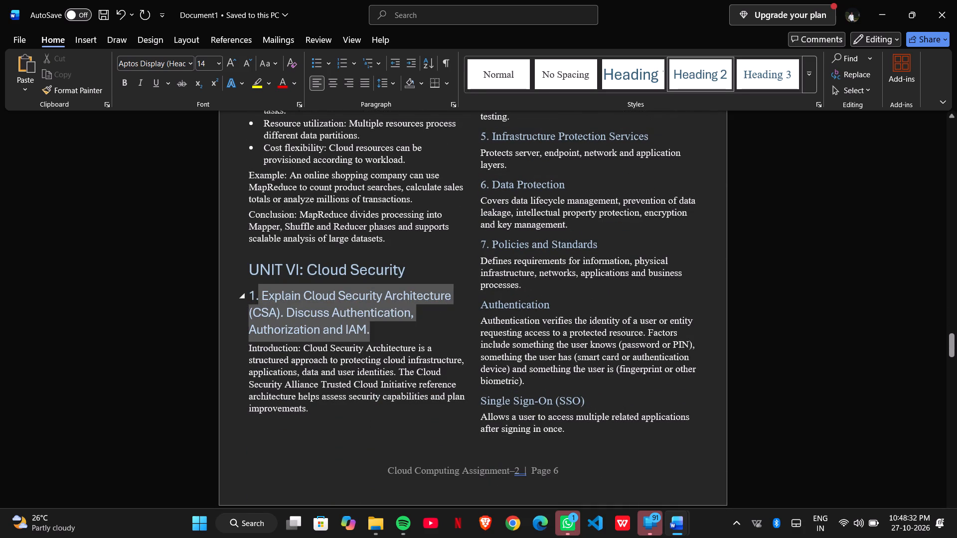
pyautogui.moveTo(254, 288); pyautogui.dragTo(245, 286)
pyautogui.click(328, 247)
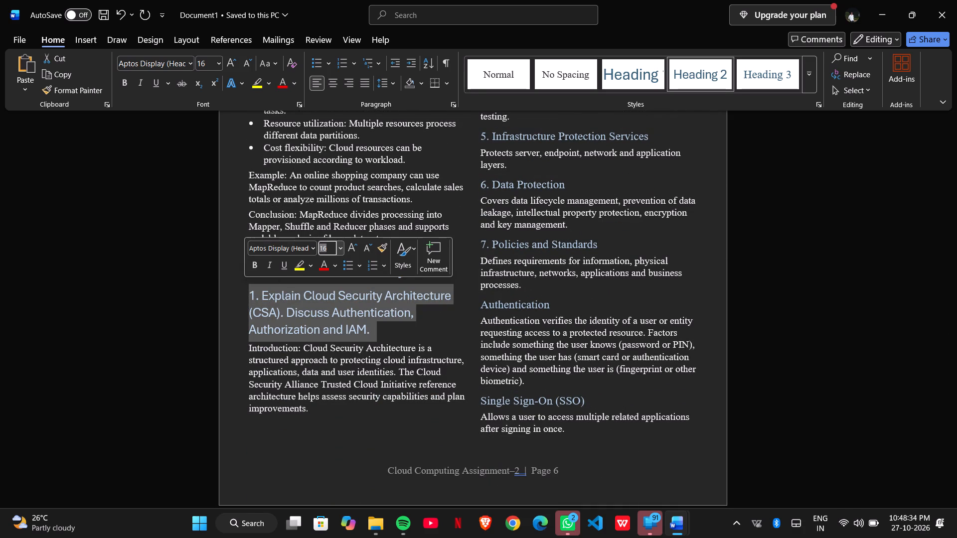
pyautogui.write('14')
pyautogui.press('Return')
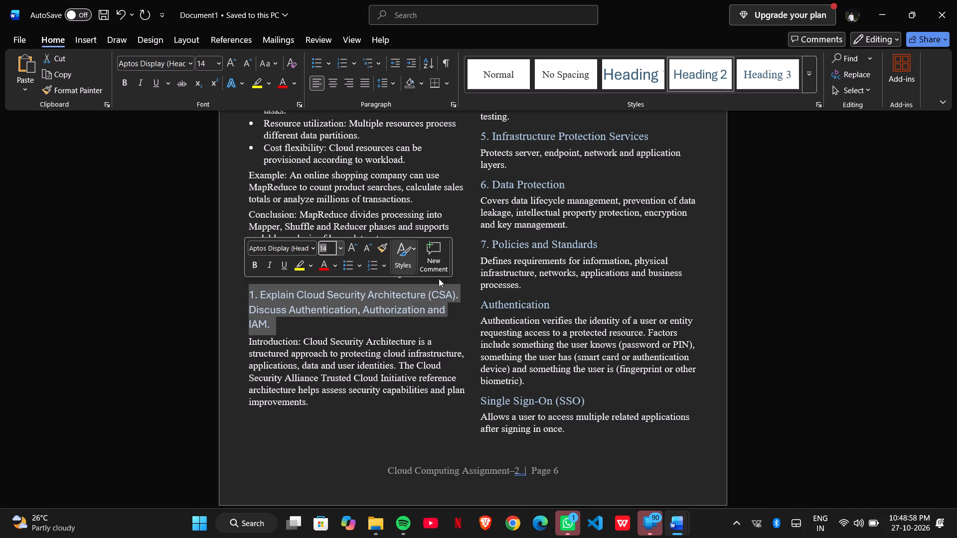
# Set the font size of the whole Unit VI question 2 heading about data security and key management to 14.
pyautogui.scroll(-1, 496, 292)
pyautogui.scroll(3, 407, 269)
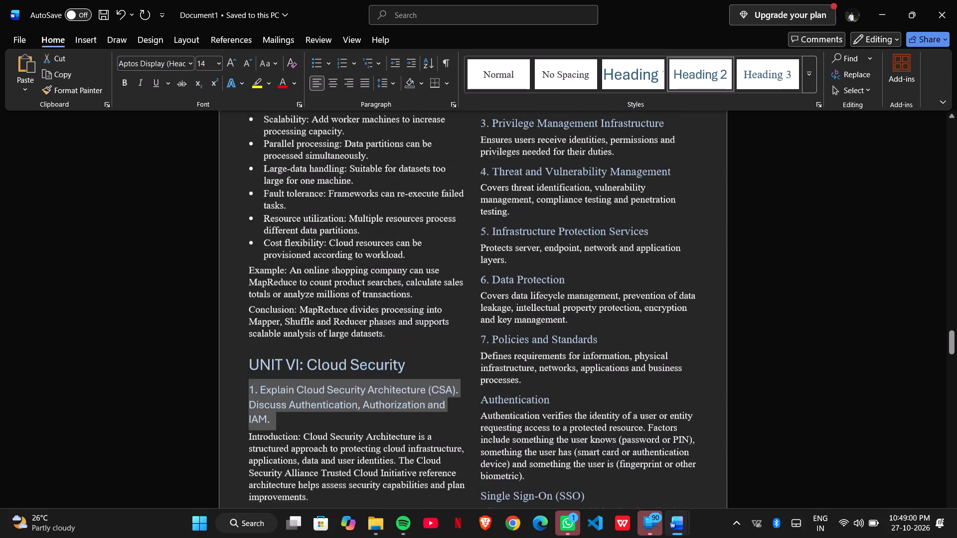
pyautogui.scroll(2, 407, 269)
pyautogui.scroll(-7, 407, 269)
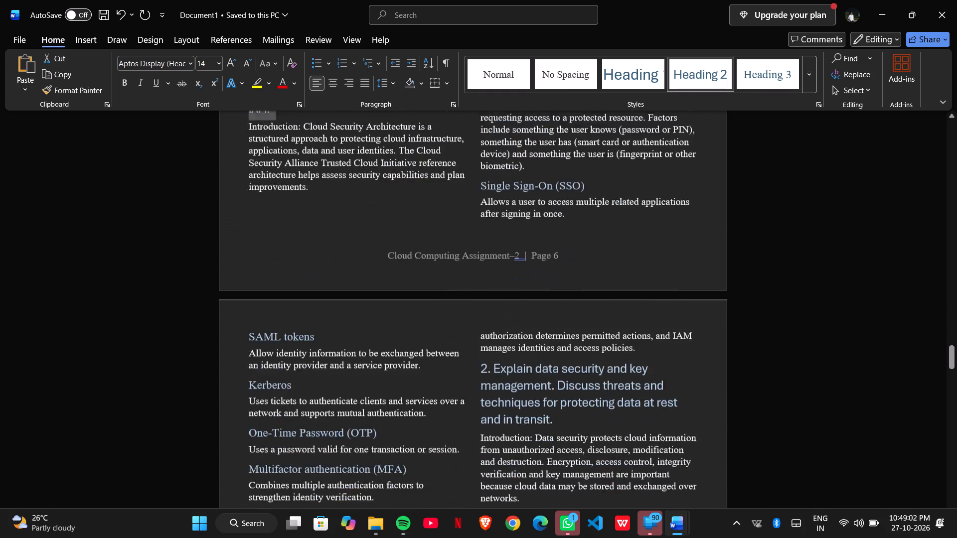
pyautogui.scroll(-1, 407, 269)
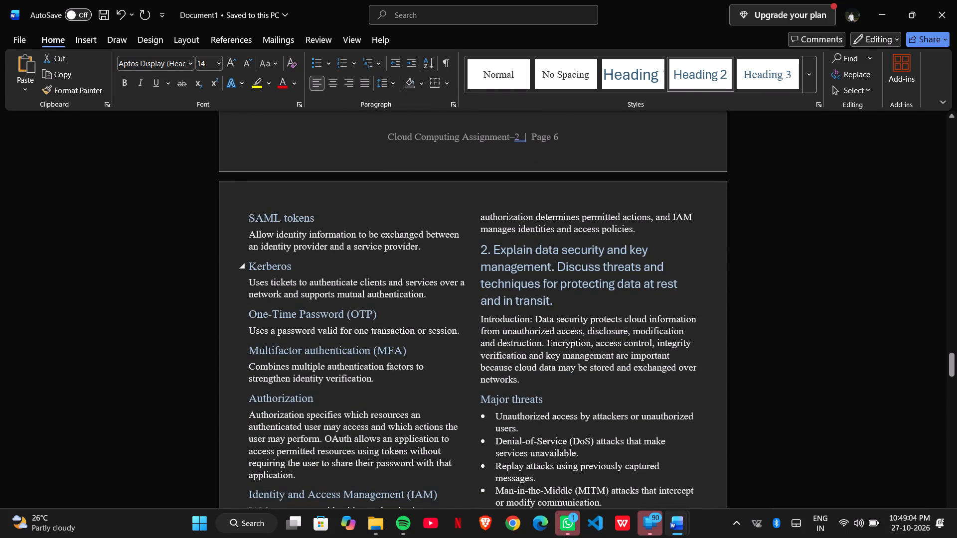
pyautogui.moveTo(557, 300); pyautogui.dragTo(477, 250)
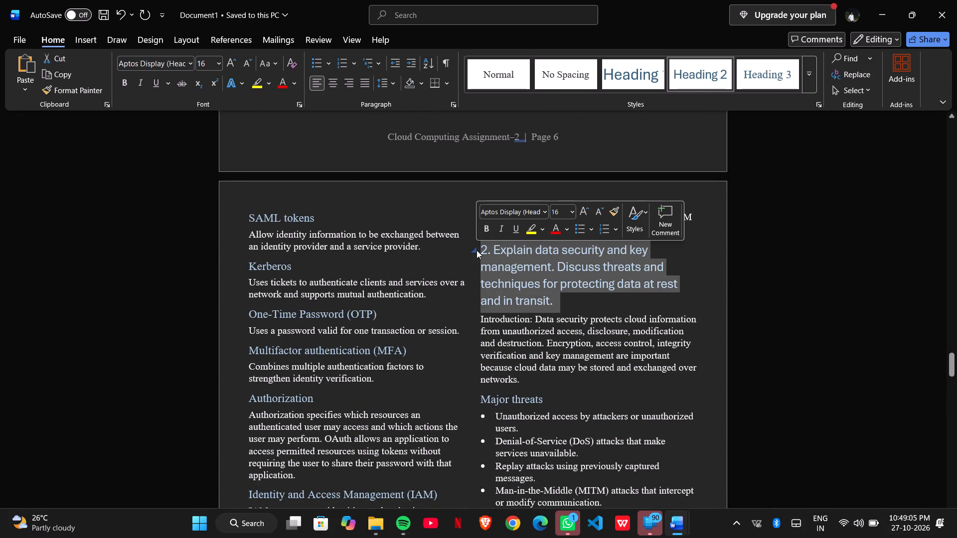
pyautogui.click(564, 209)
pyautogui.write('14')
pyautogui.press('Return')
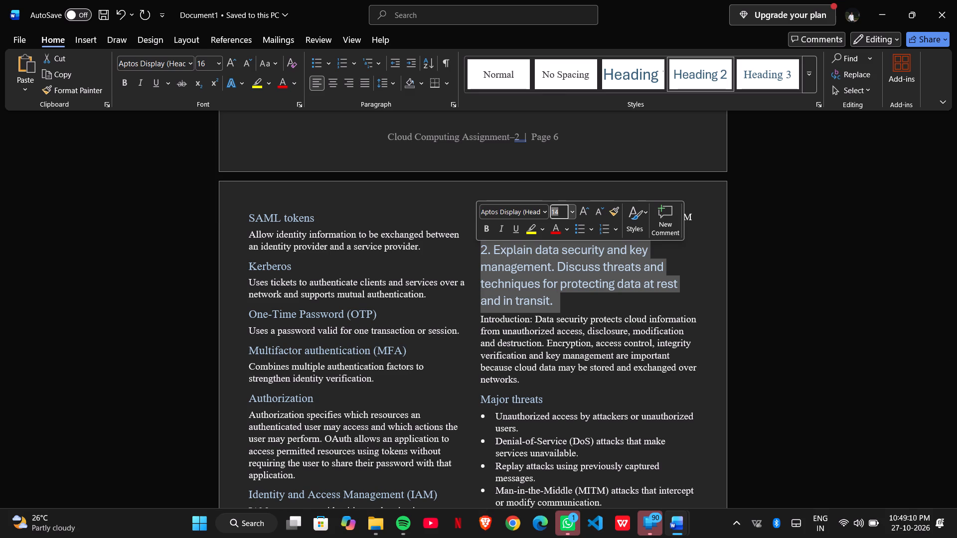
pyautogui.click(577, 306)
# Set the font size of the whole Unit VI question 3 heading about auditing in cloud security to 14.
pyautogui.scroll(-1, 577, 306)
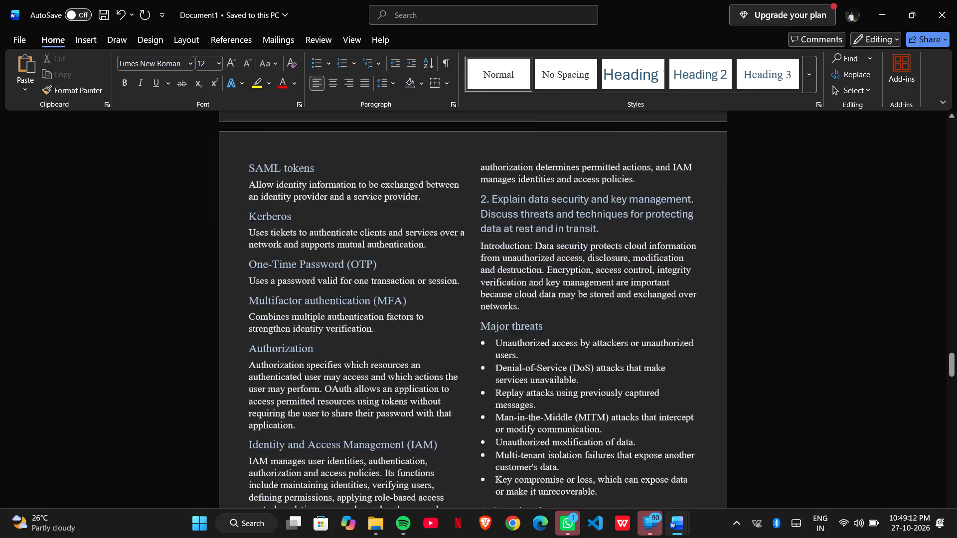
pyautogui.scroll(-10, 577, 306)
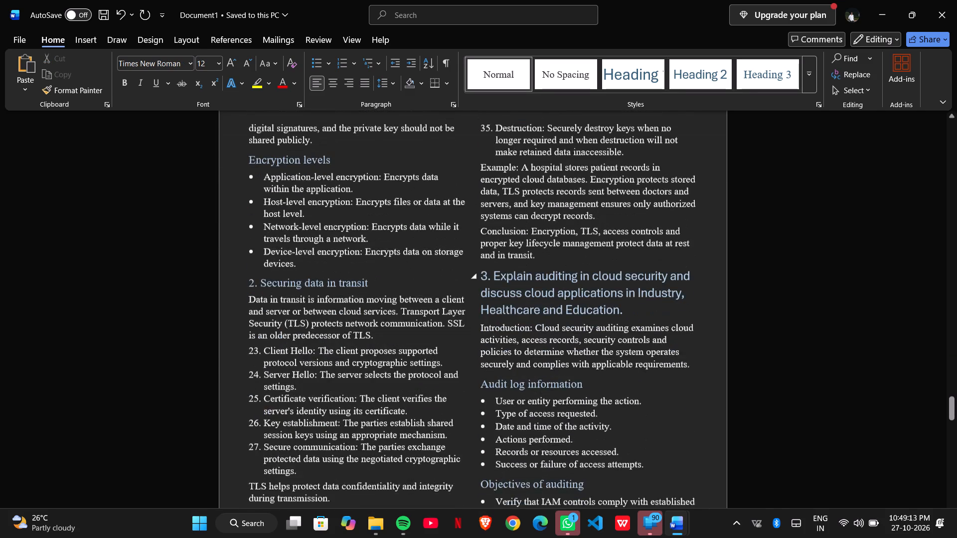
pyautogui.scroll(-1, 577, 306)
pyautogui.moveTo(629, 277); pyautogui.dragTo(556, 261)
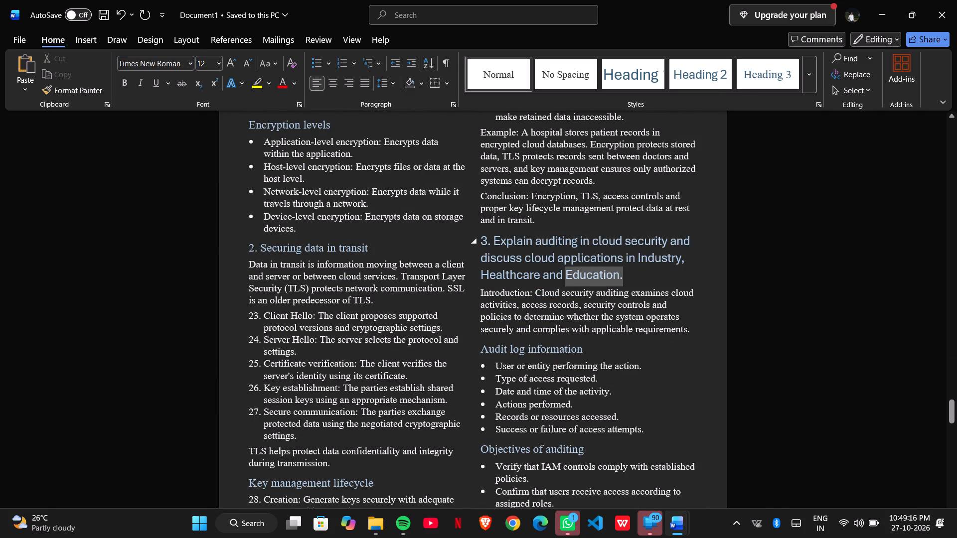
pyautogui.moveTo(556, 261); pyautogui.dragTo(480, 238)
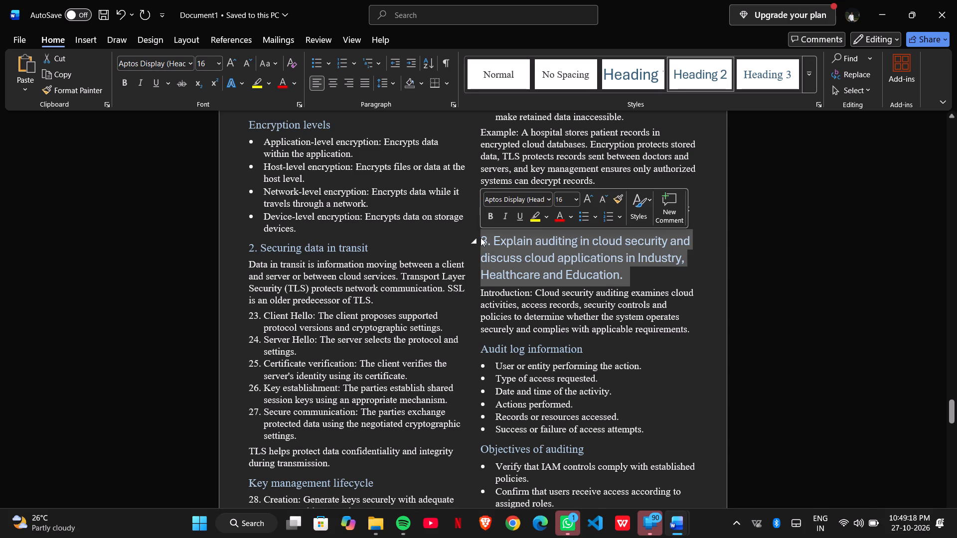
pyautogui.click(566, 198)
pyautogui.write('14')
pyautogui.press('Return')
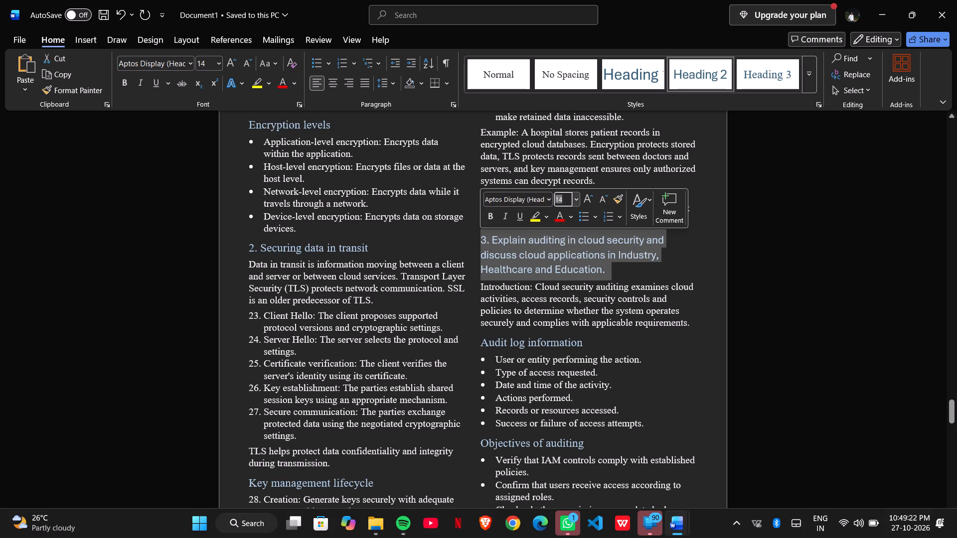
pyautogui.click(525, 304)
# Look through the rest of the Unit VI question 3 answer and the pages that follow it.
pyautogui.scroll(-5, 525, 304)
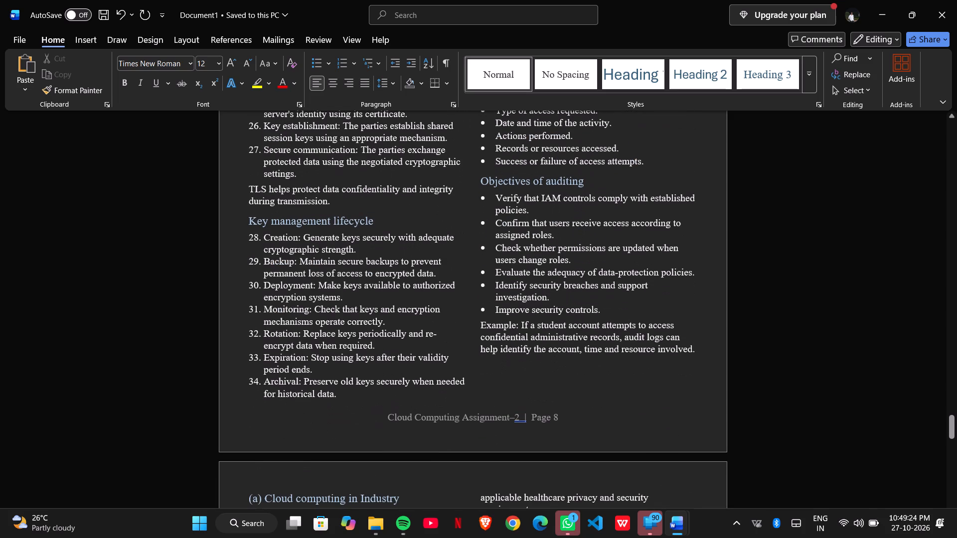
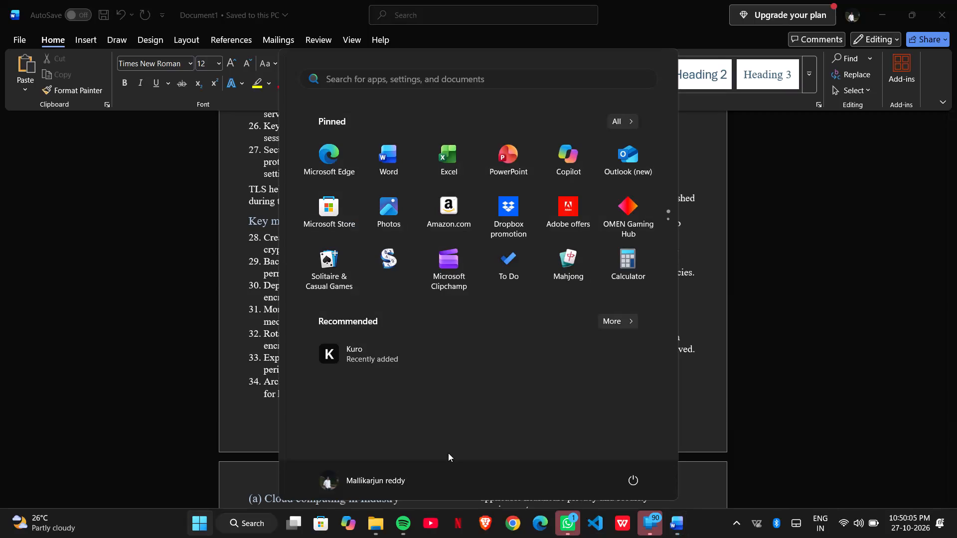
# Search the computer for "kur" and launch the Kuro app.
pyautogui.write('kur')
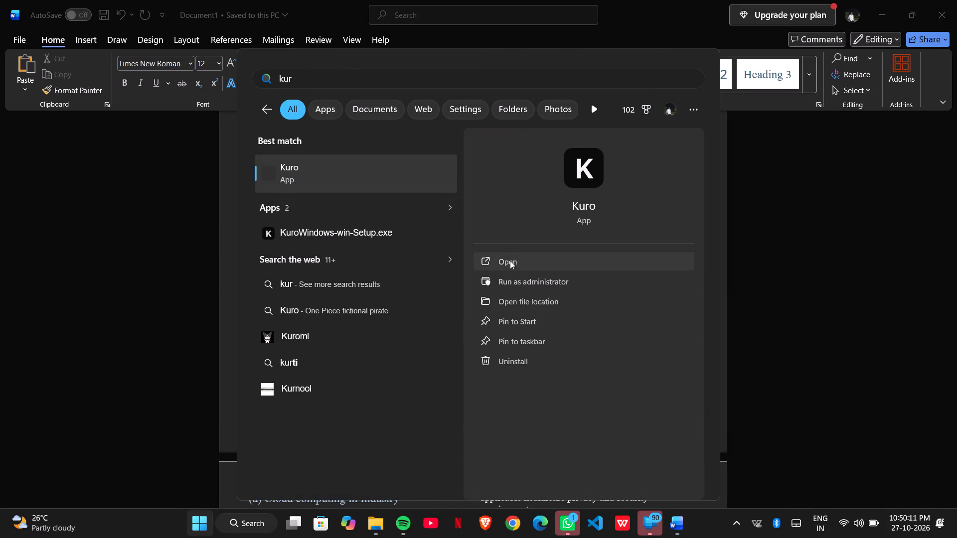
pyautogui.click(509, 260)
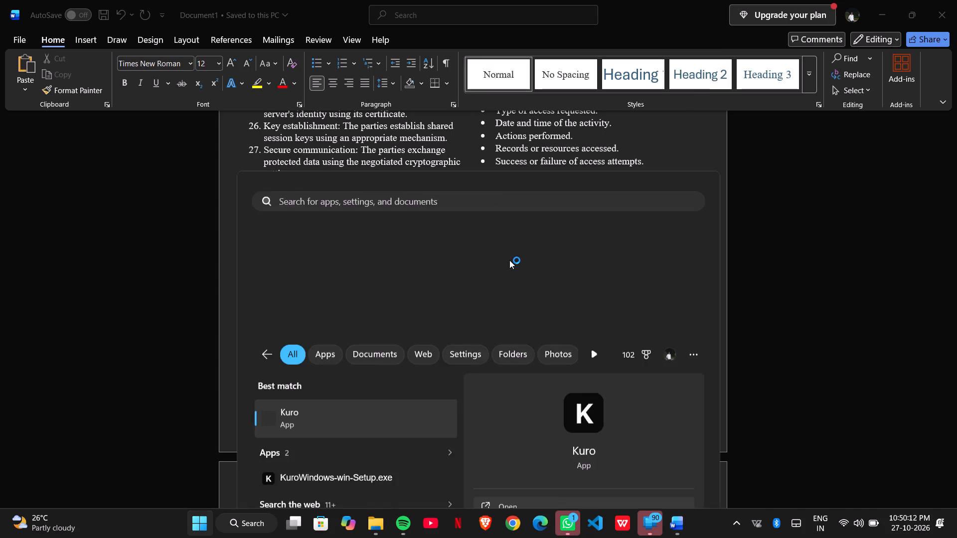
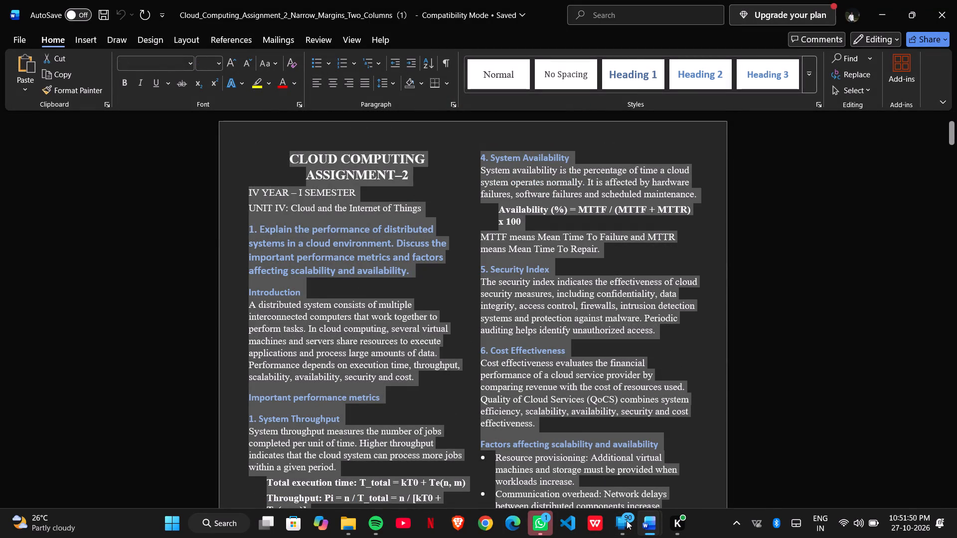
# Switch to the Document1 window containing the edited assignment.
pyautogui.click(687, 473)
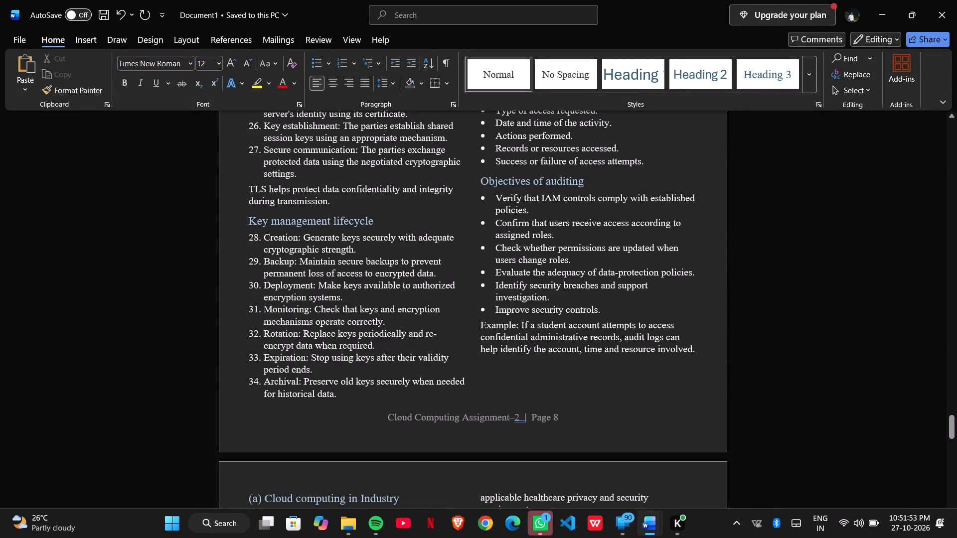
# Reduce the font size of the "SHORT ANSWERS WITH EXAMPLES" heading so that it fits on one line.
pyautogui.scroll(3, 492, 382)
pyautogui.hscroll(1, 492, 382)
pyautogui.scroll(-2, 492, 382)
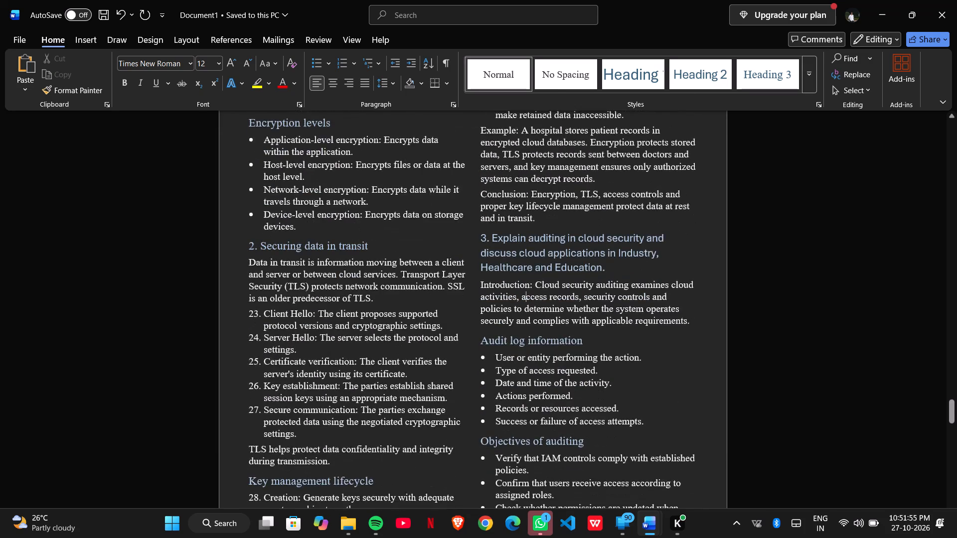
pyautogui.scroll(-7, 492, 382)
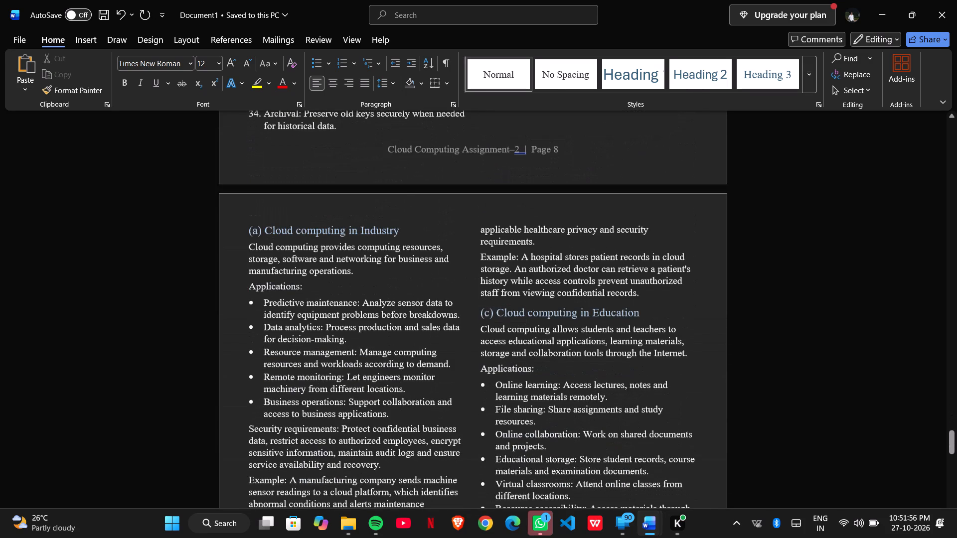
pyautogui.scroll(-6, 492, 382)
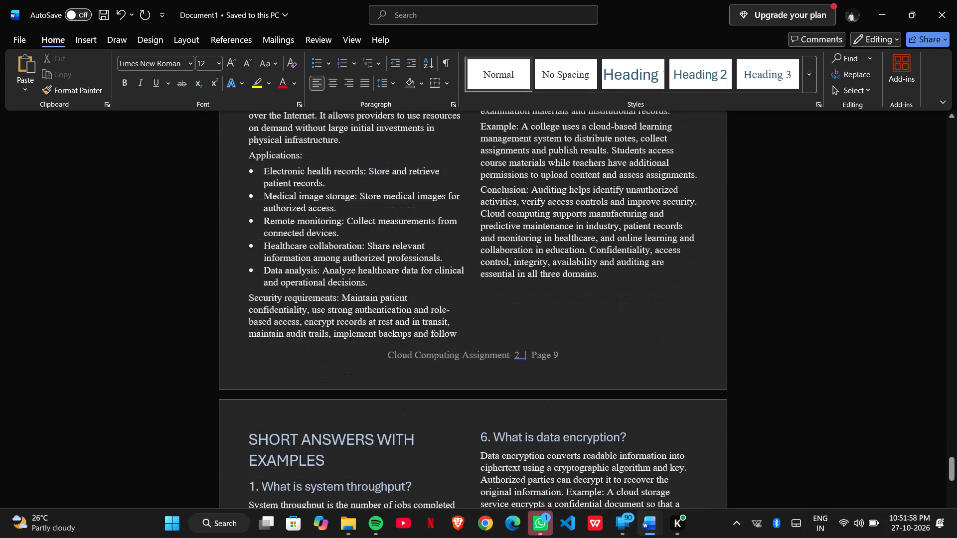
pyautogui.scroll(-1, 492, 382)
pyautogui.moveTo(332, 323); pyautogui.dragTo(258, 299)
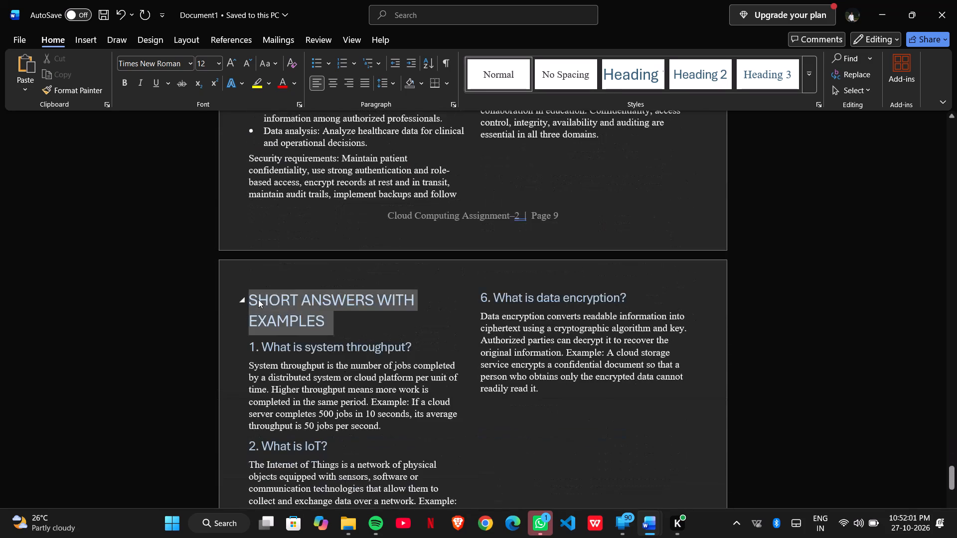
pyautogui.moveTo(258, 299); pyautogui.dragTo(256, 298)
pyautogui.click(337, 260)
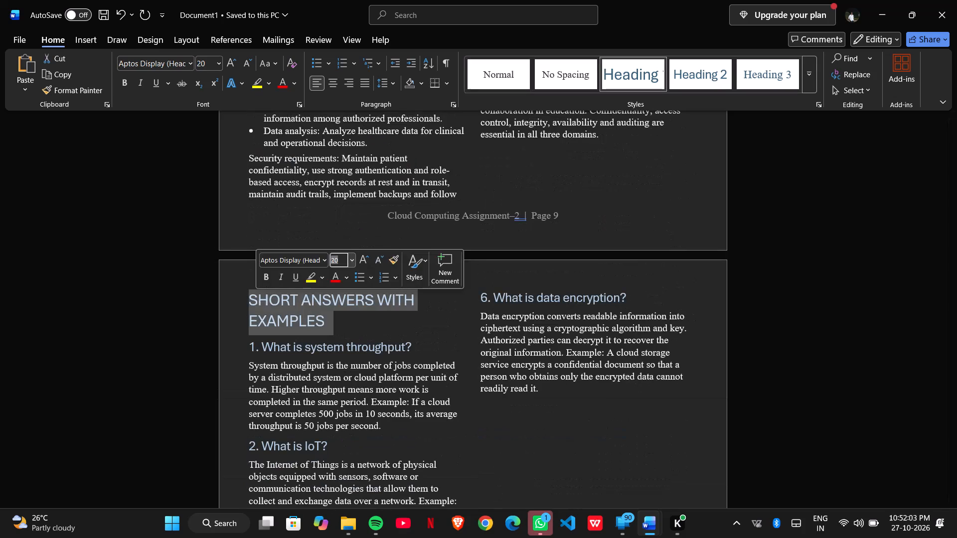
pyautogui.press('BackSpace')
pyautogui.click(426, 322)
# Review the short answers on the last page and the preceding pages back up to the first page.
pyautogui.scroll(-1, 426, 322)
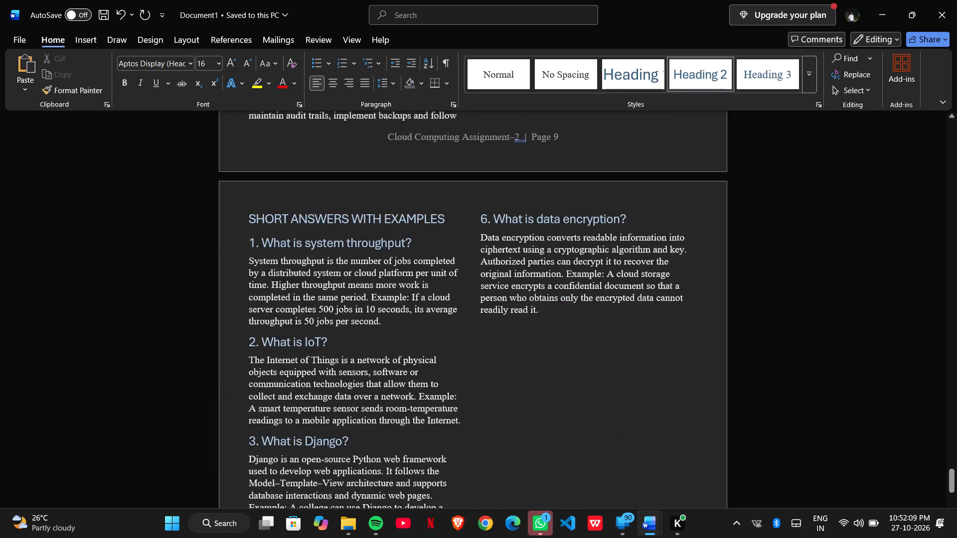
pyautogui.scroll(-8, 426, 322)
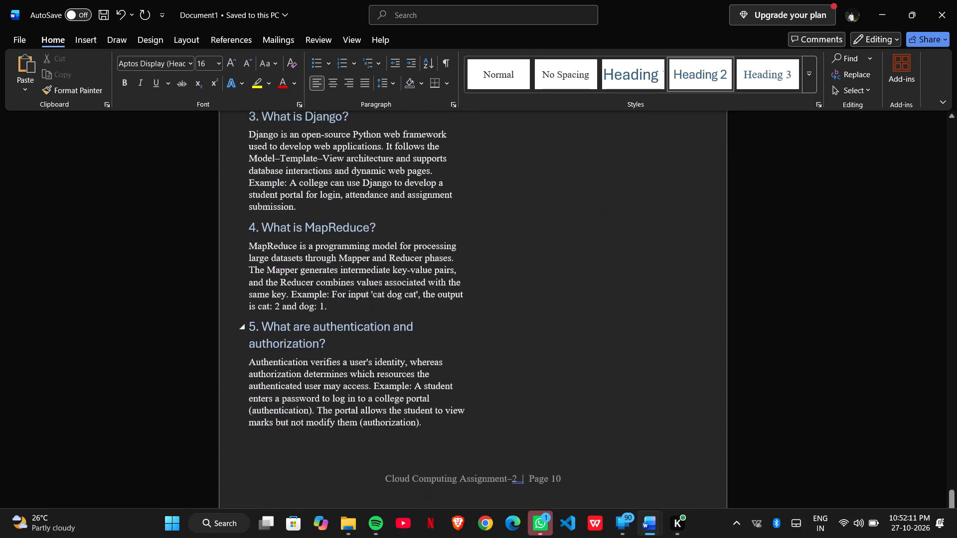
pyautogui.scroll(5, 426, 322)
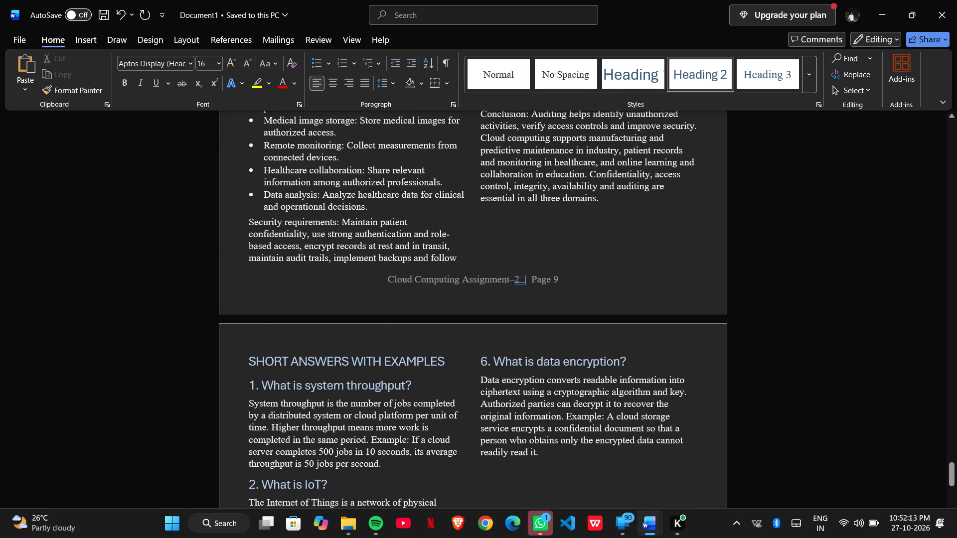
pyautogui.scroll(-6, 426, 322)
pyautogui.scroll(7, 426, 322)
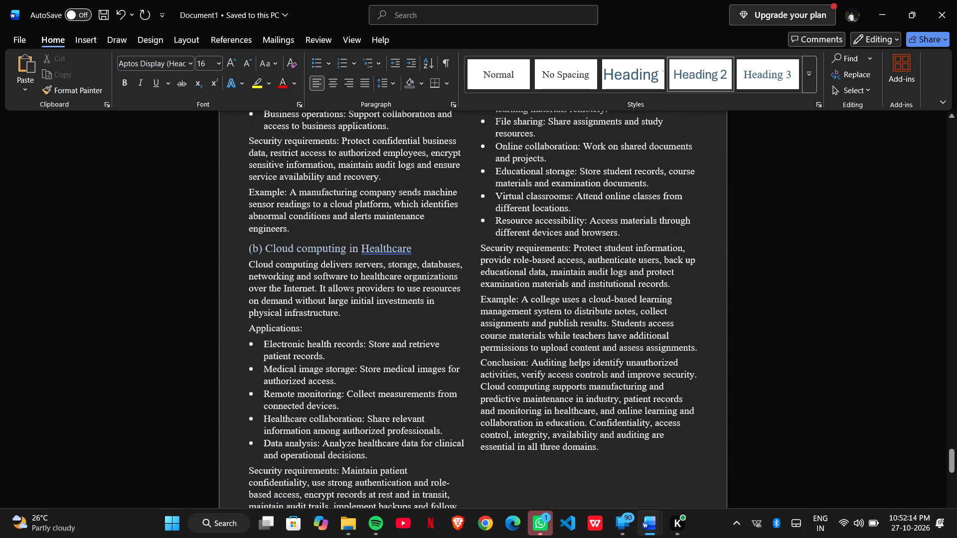
pyautogui.scroll(7, 426, 322)
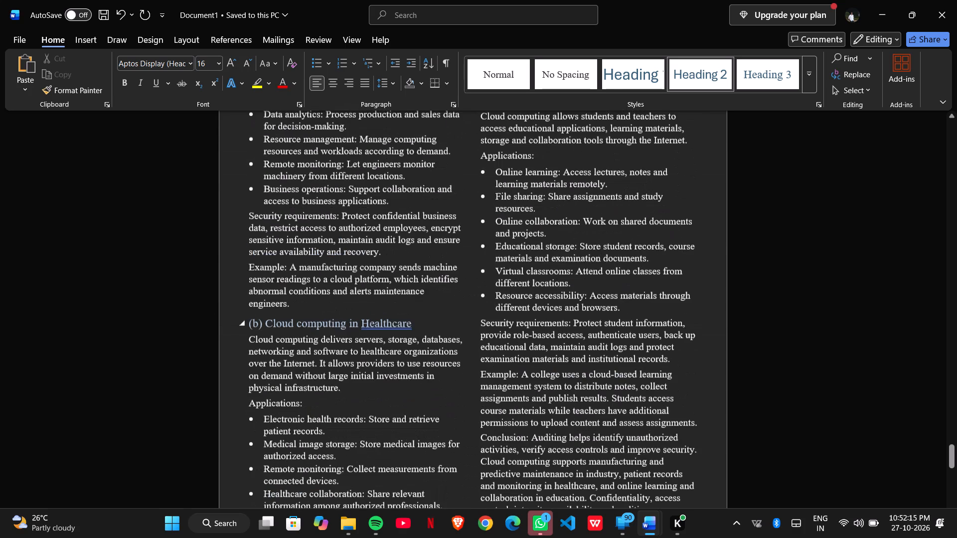
pyautogui.scroll(16, 426, 322)
pyautogui.scroll(17, 426, 322)
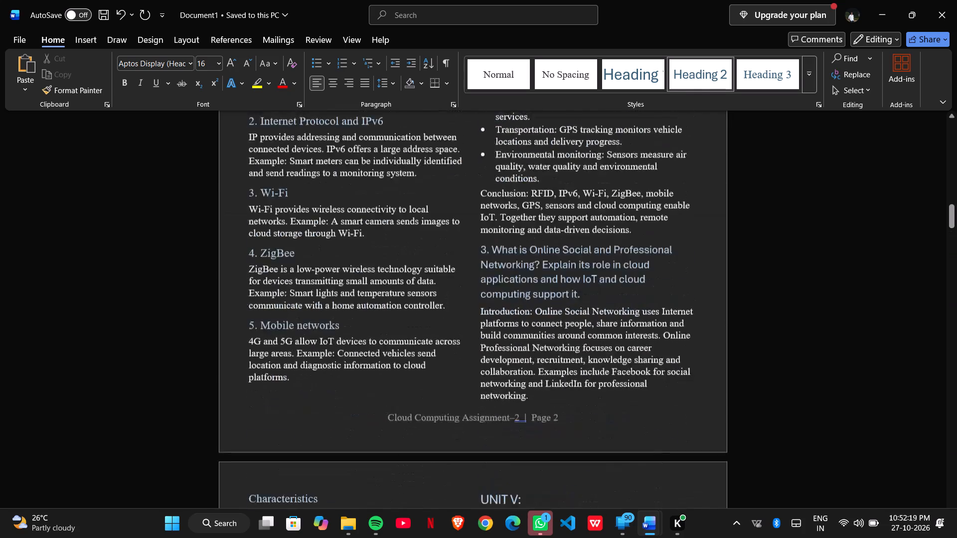
# Examine the layout and headings from the first page through the cloud security auditing section and back to the document's start.
pyautogui.click(448, 387)
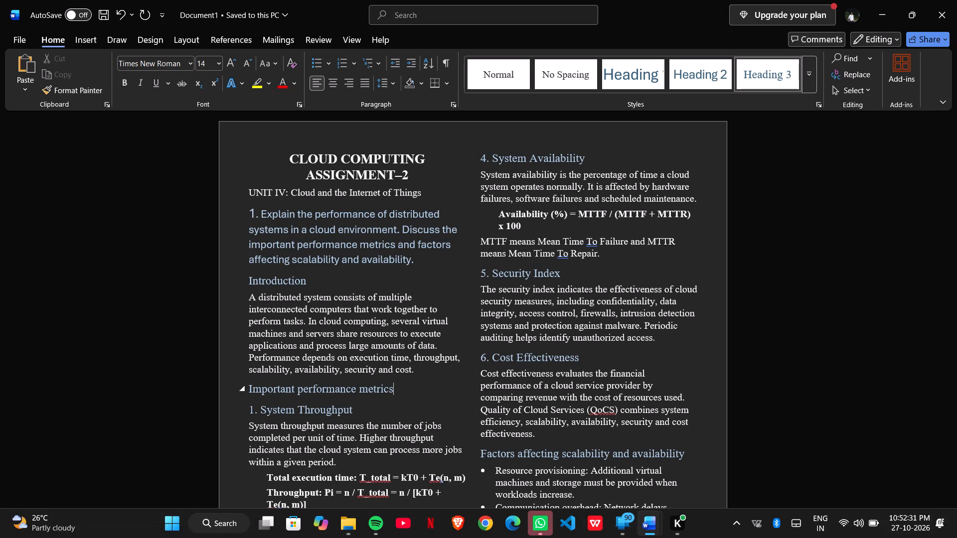
pyautogui.scroll(-4, 448, 387)
pyautogui.scroll(5, 448, 387)
pyautogui.scroll(-4, 448, 387)
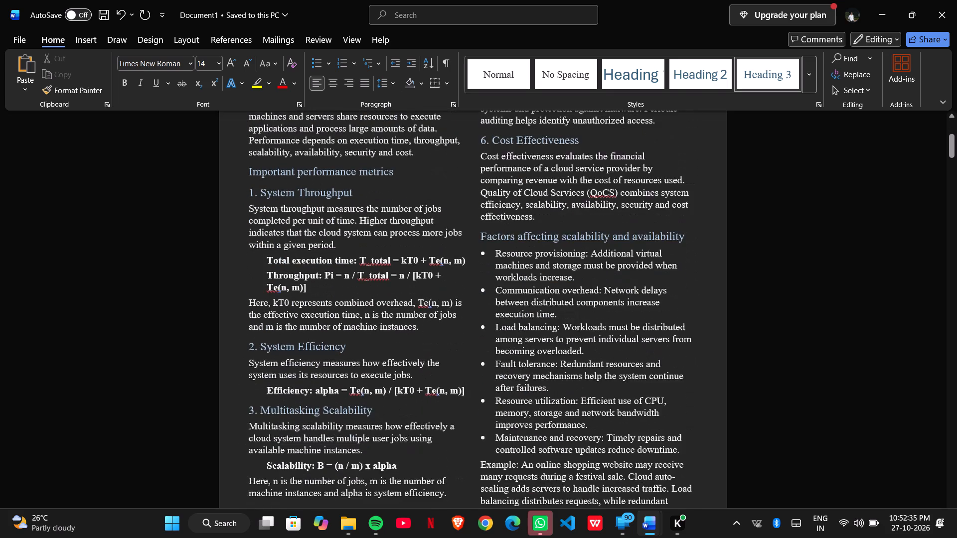
pyautogui.scroll(-1, 448, 387)
pyautogui.scroll(2, 448, 387)
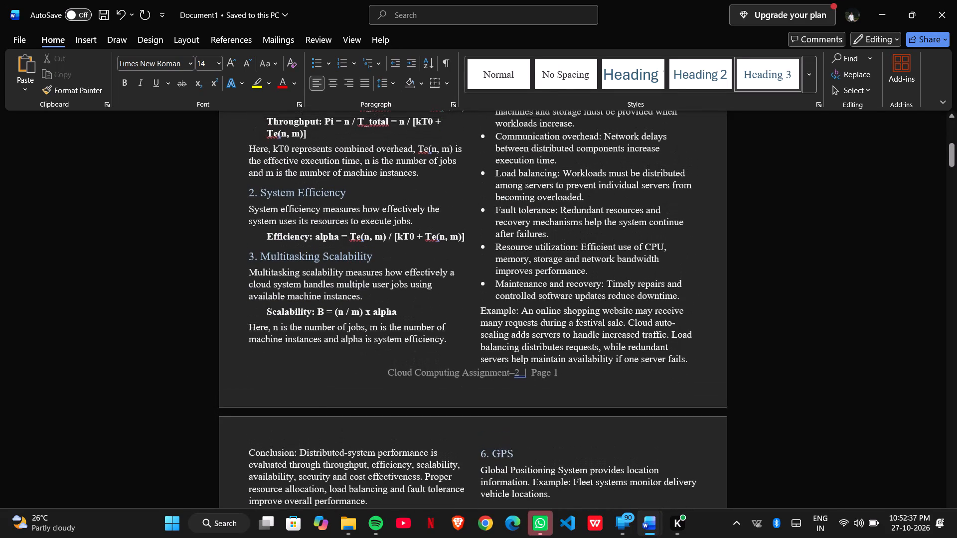
pyautogui.scroll(6, 448, 387)
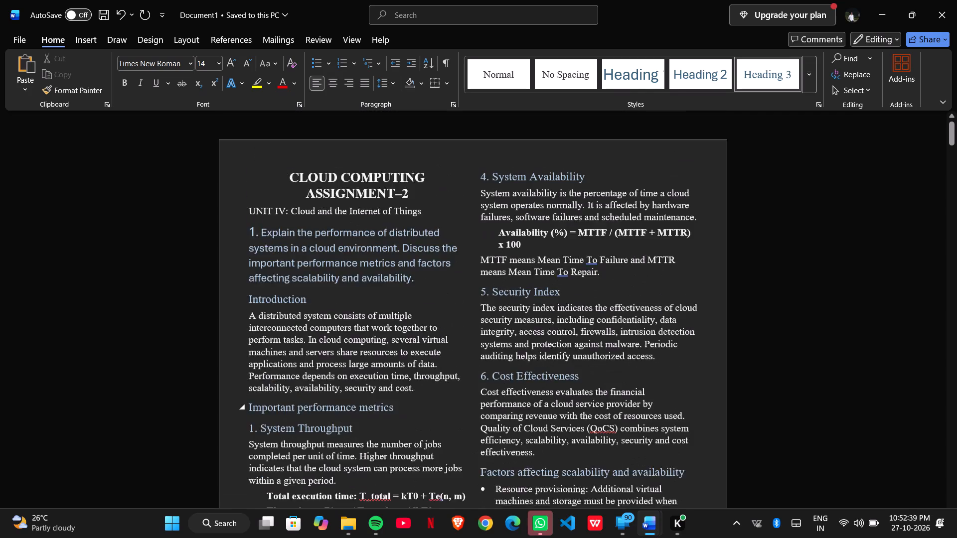
pyautogui.scroll(-13, 448, 387)
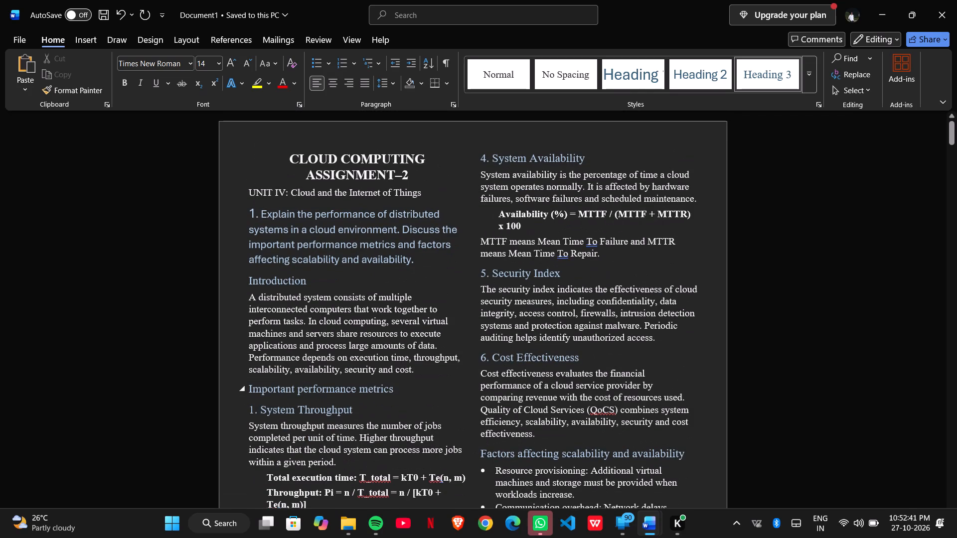
pyautogui.scroll(-14, 650, 298)
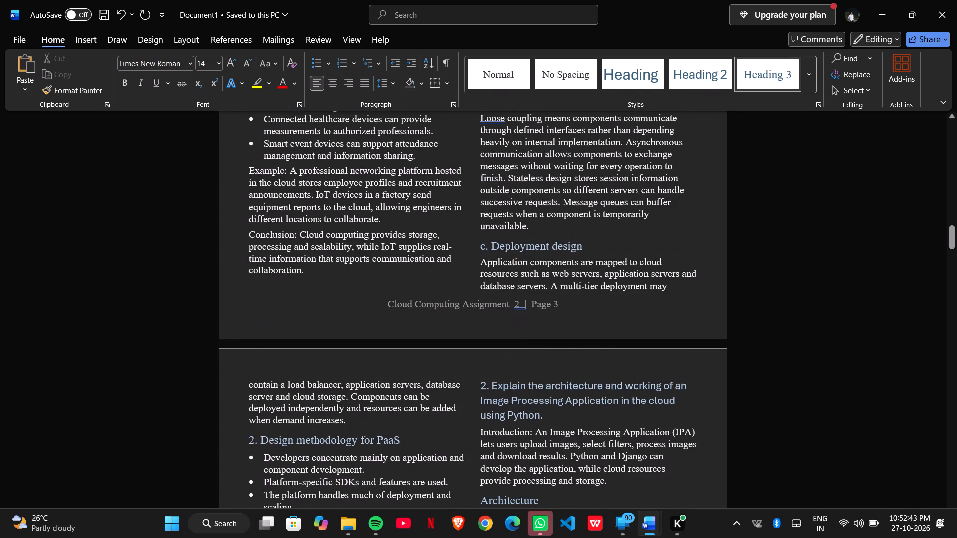
pyautogui.scroll(-8, 650, 298)
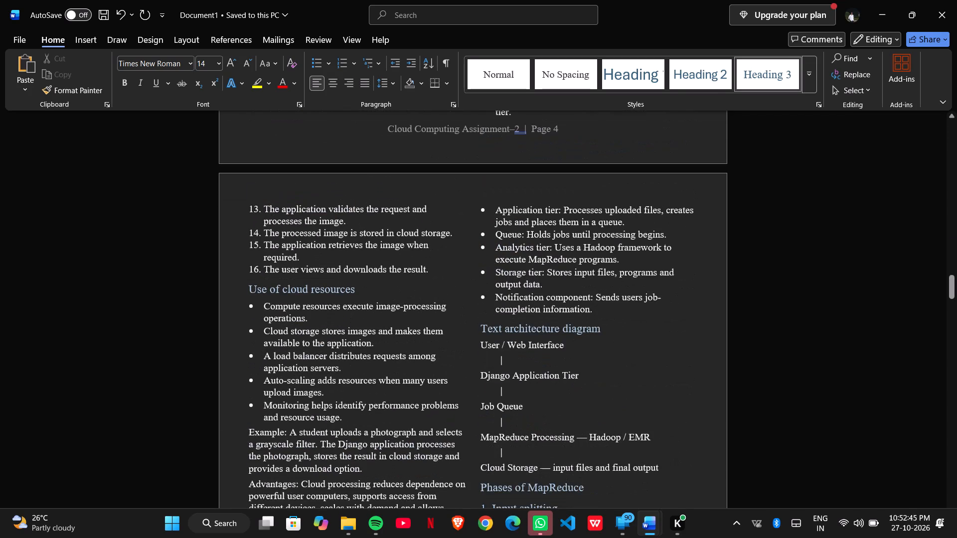
pyautogui.scroll(-9, 650, 298)
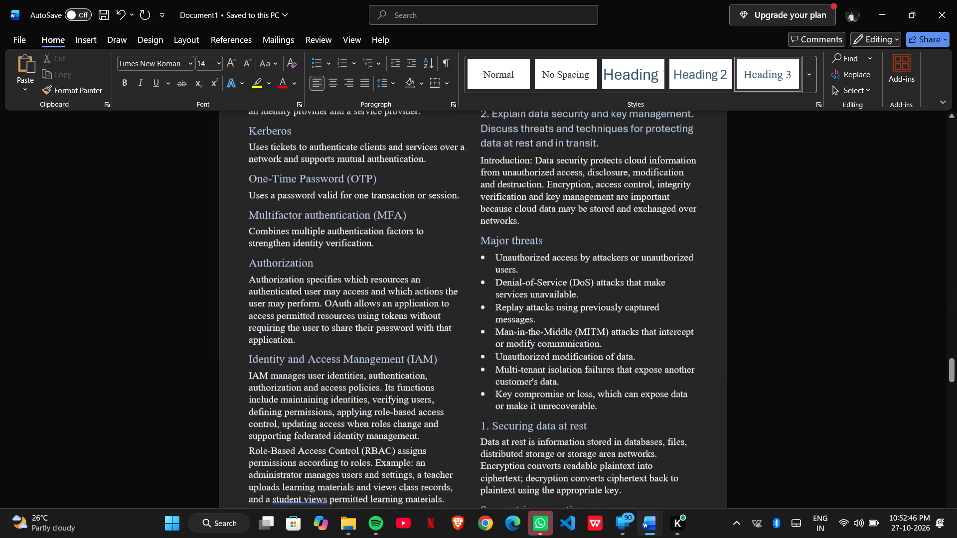
pyautogui.scroll(1, 650, 298)
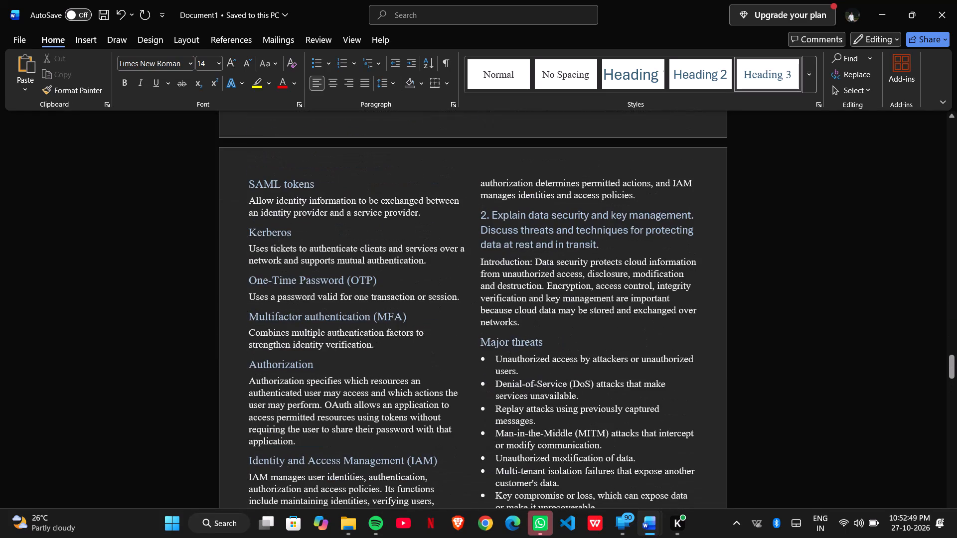
pyautogui.scroll(-3, 650, 298)
pyautogui.scroll(1, 650, 298)
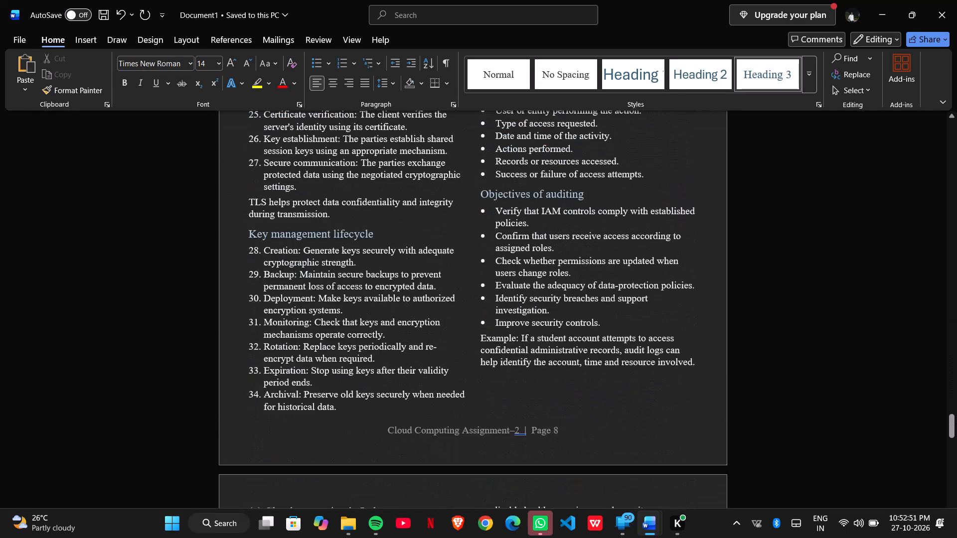
pyautogui.scroll(4, 650, 298)
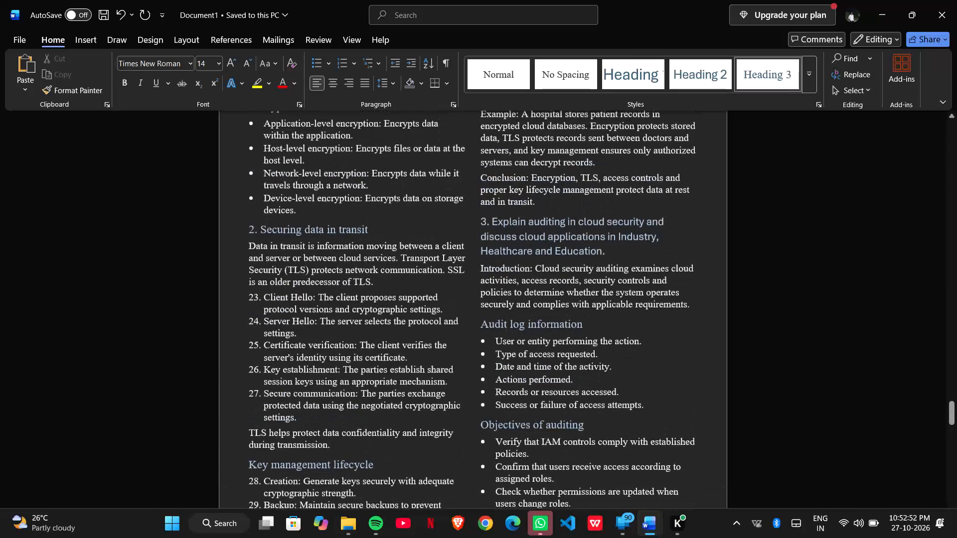
pyautogui.scroll(3, 650, 298)
pyautogui.scroll(19, 650, 298)
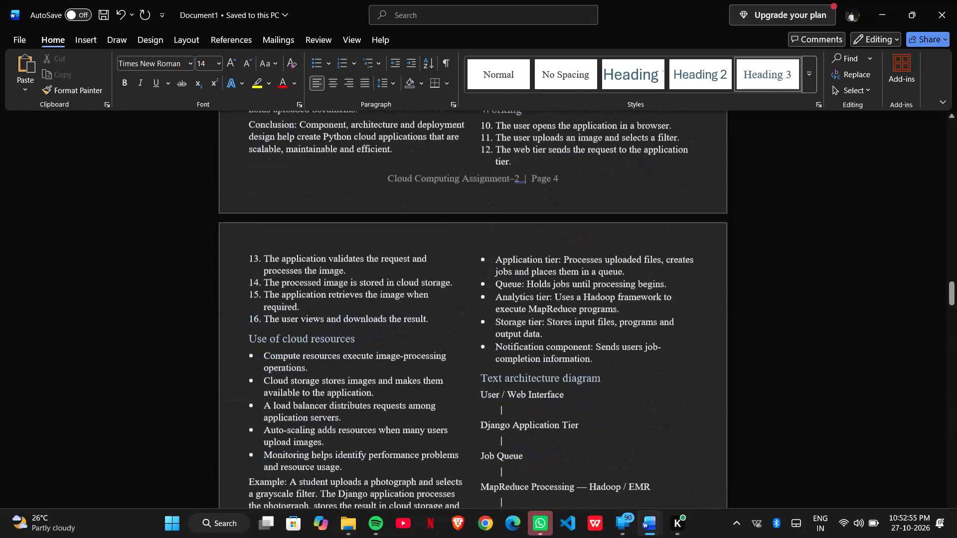
pyautogui.scroll(14, 650, 298)
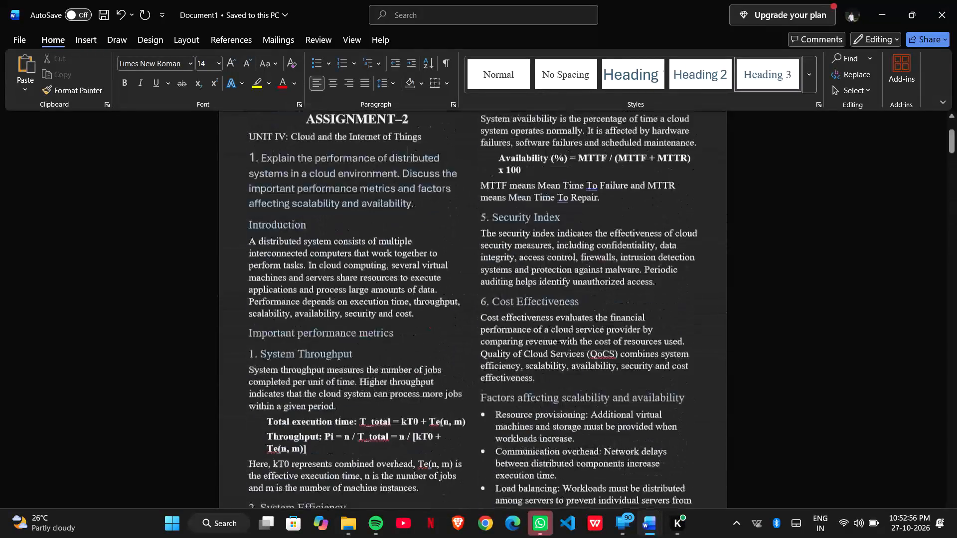
pyautogui.scroll(-2, 650, 298)
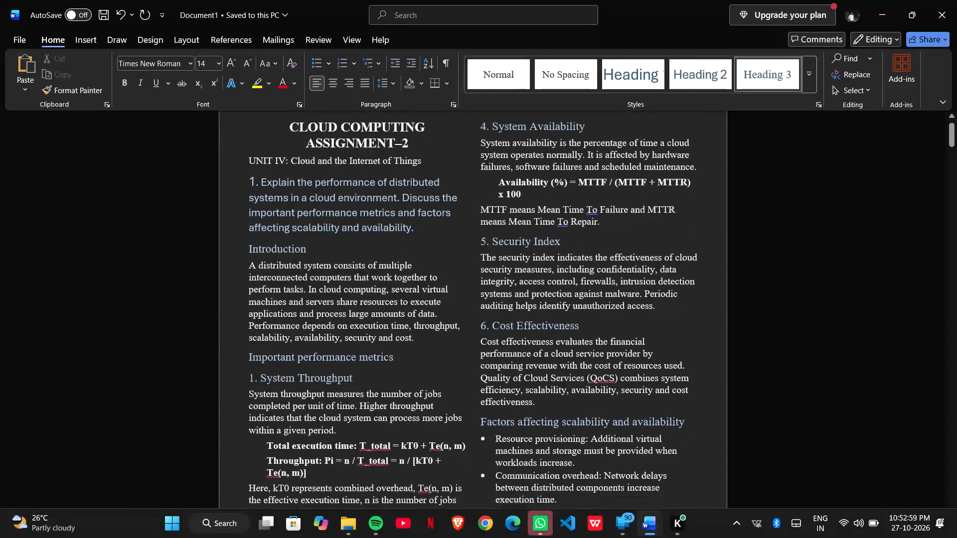
pyautogui.scroll(-1, 650, 298)
pyautogui.scroll(2, 650, 298)
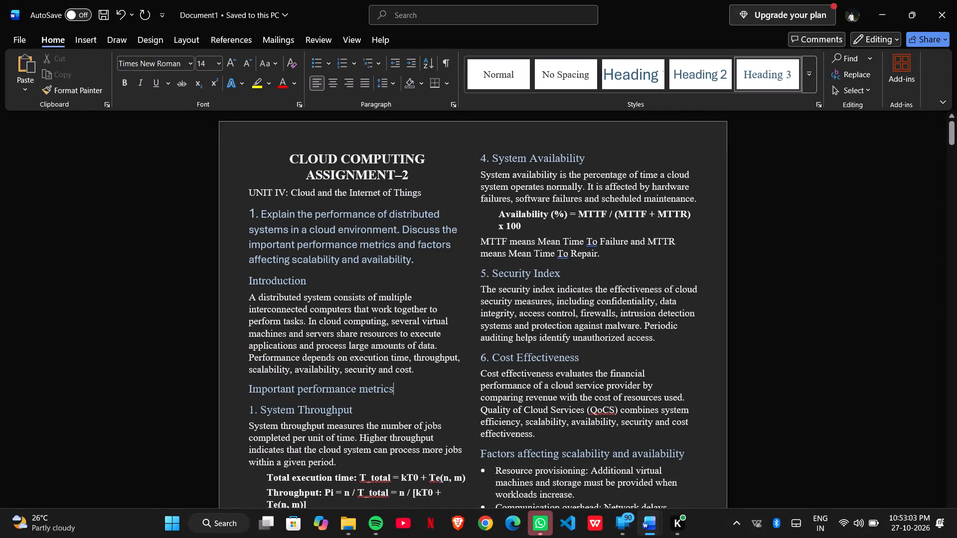
# Delete "Cloud and the Internet of Things" from the Unit IV title, leaving only "UNIT IV:".
pyautogui.moveTo(290, 191); pyautogui.dragTo(421, 199)
pyautogui.press('BackSpace')
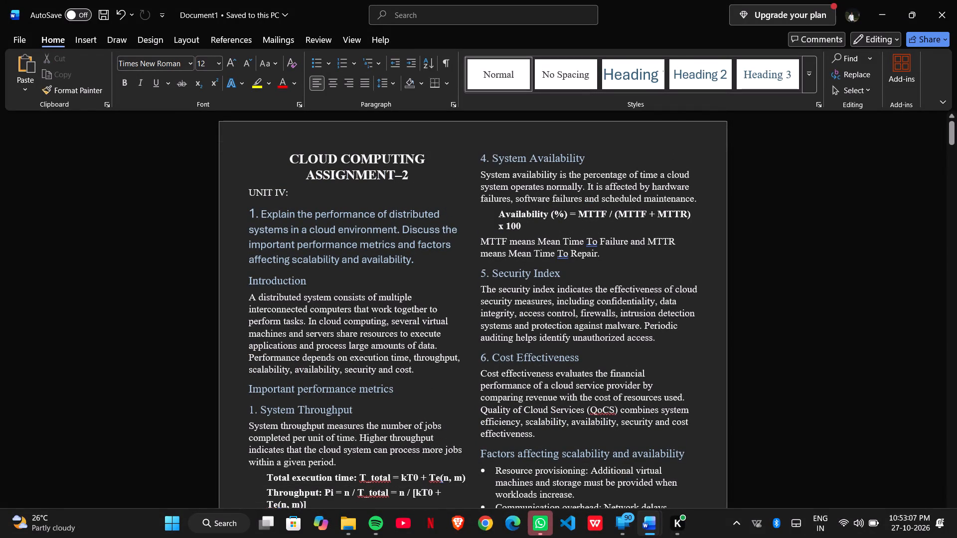
# Remove "ASSIGNMENT–2" from the document title, leaving "CLOUD COMPUTING".
pyautogui.moveTo(412, 175); pyautogui.dragTo(304, 176)
pyautogui.press('BackSpace')
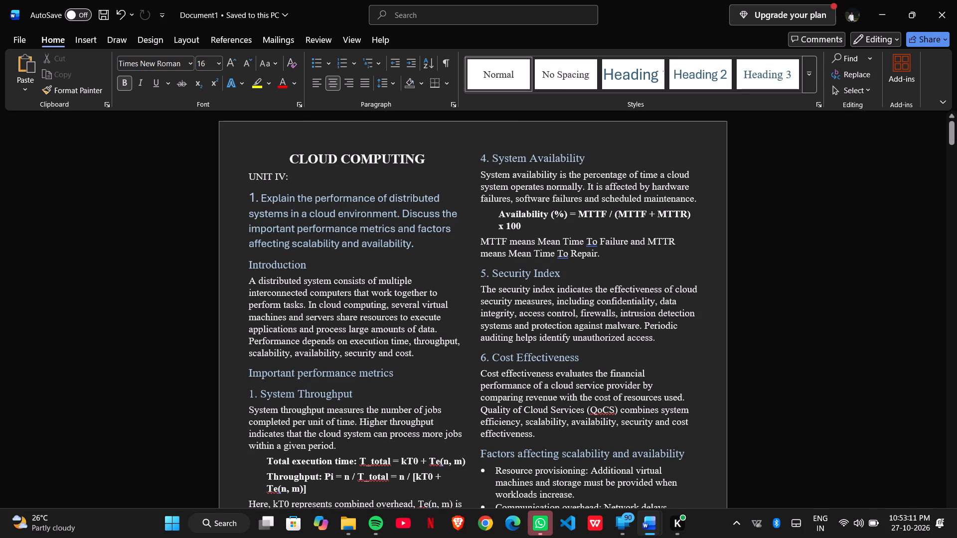
# Set the "UNIT IV:" line to font size 14 and make it bold.
pyautogui.moveTo(293, 174); pyautogui.dragTo(243, 175)
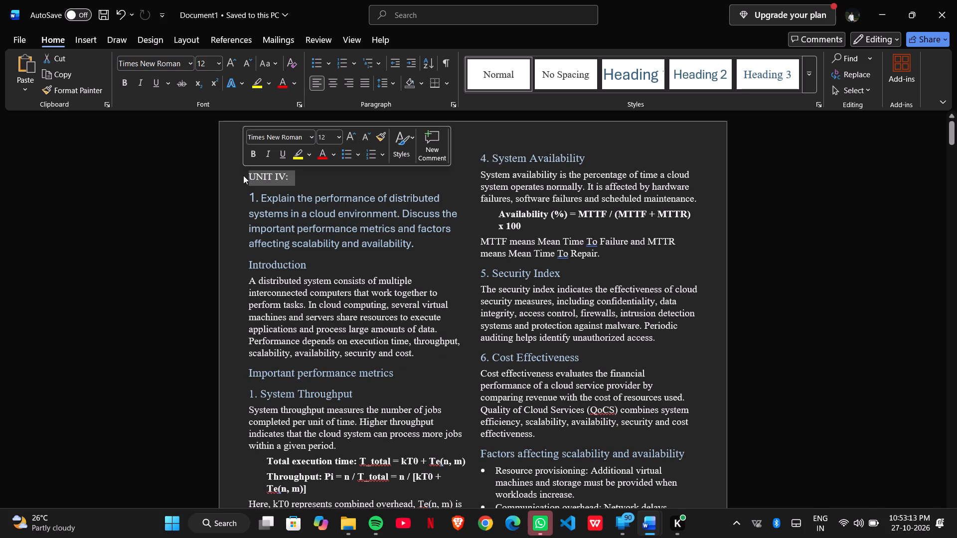
pyautogui.click(326, 133)
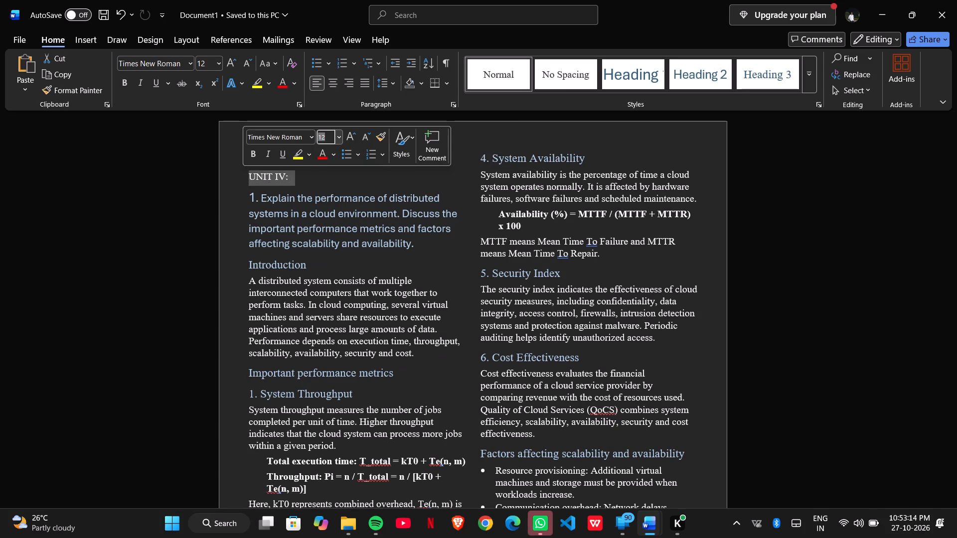
pyautogui.write('14')
pyautogui.press('Return')
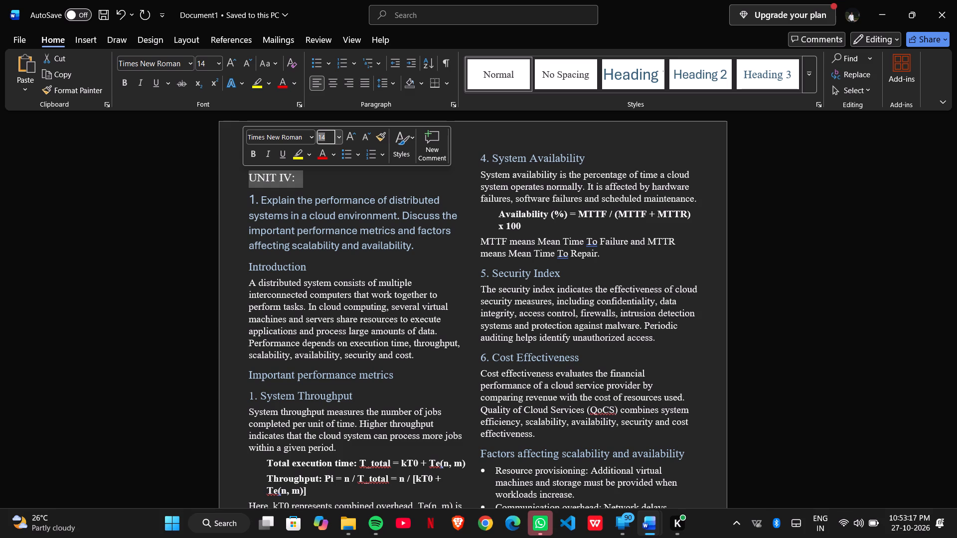
pyautogui.click(253, 155)
pyautogui.click(317, 183)
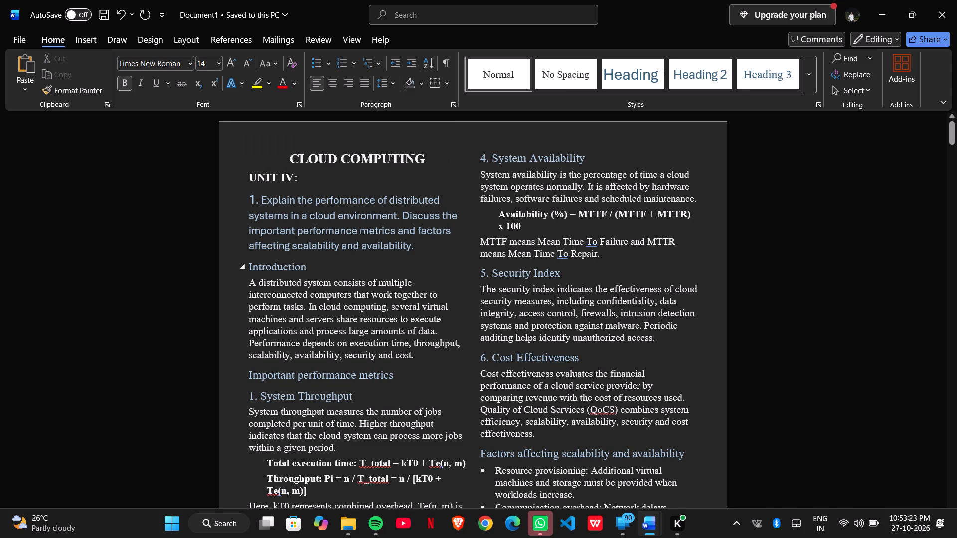
# Delete the "Introduction" heading under question 1 of Unit IV.
pyautogui.moveTo(318, 266); pyautogui.dragTo(228, 264)
pyautogui.press('BackSpace')
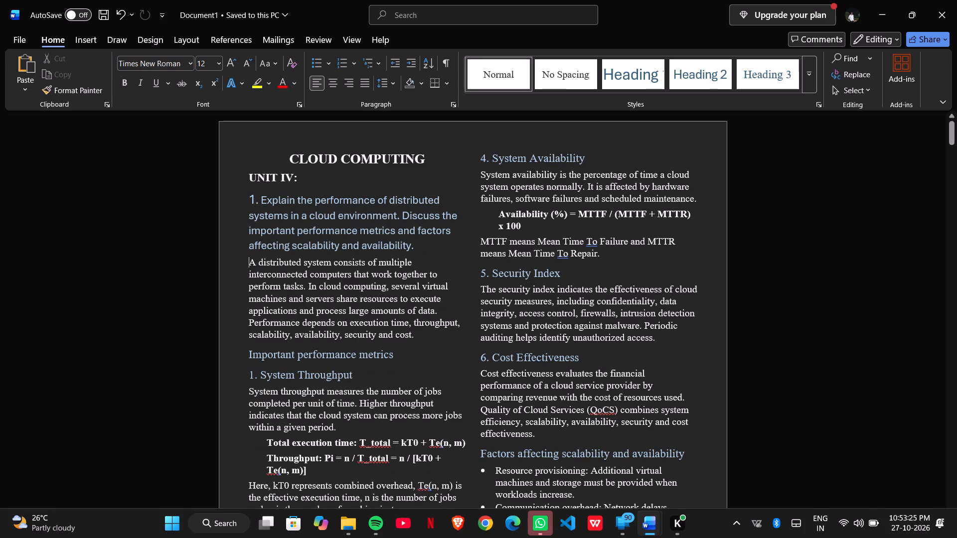
# Join the "4. System Availability" heading to the end of the Multitasking Scalability text, and split it onto its own line directly below.
pyautogui.scroll(-2, 329, 293)
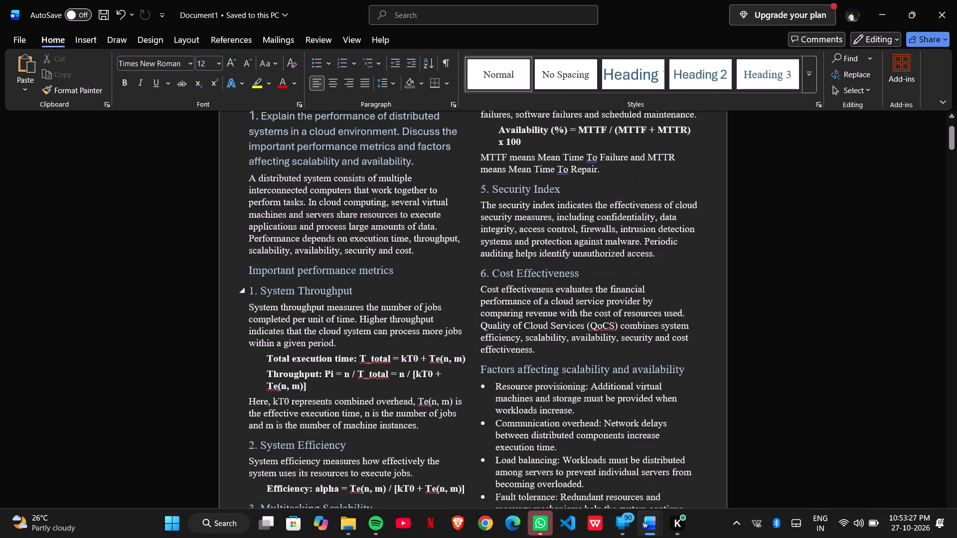
pyautogui.scroll(-2, 329, 293)
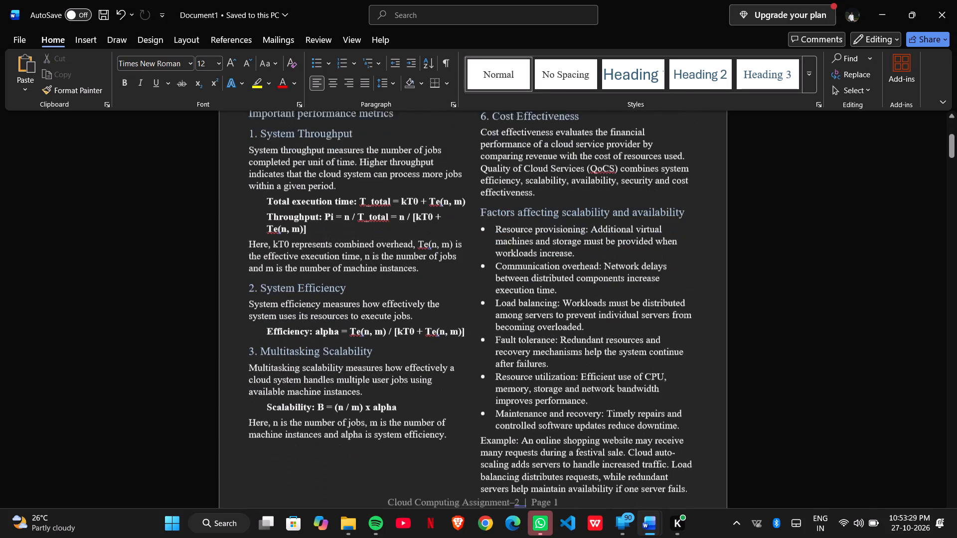
pyautogui.scroll(-2, 329, 293)
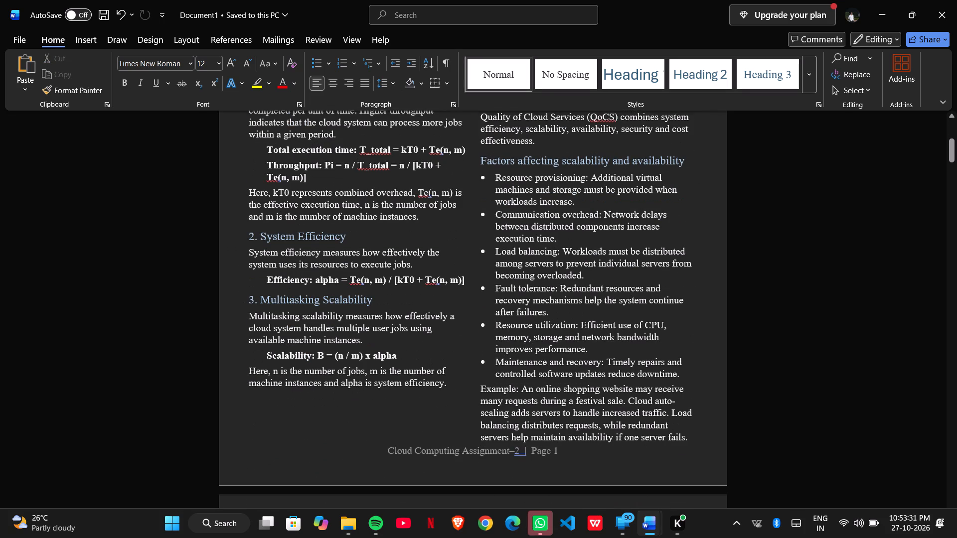
pyautogui.click(451, 386)
pyautogui.press('Return')
pyautogui.scroll(5, 521, 355)
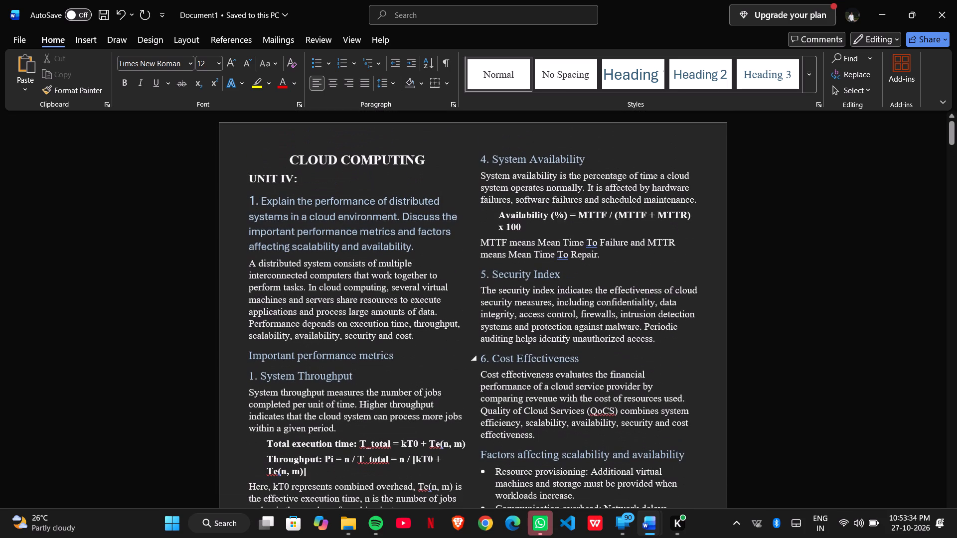
pyautogui.click(479, 156)
pyautogui.press('BackSpace')
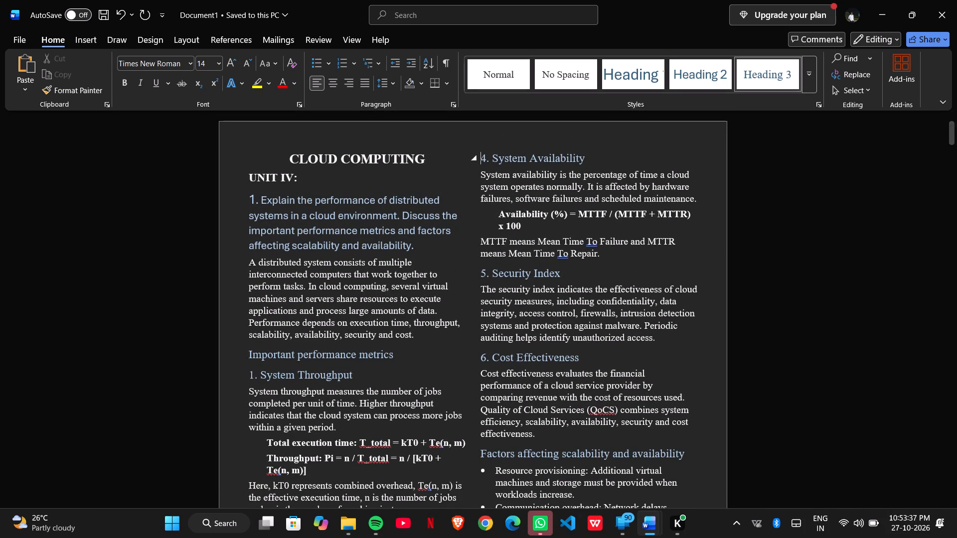
pyautogui.press('BackSpace')
pyautogui.scroll(-1, 479, 156)
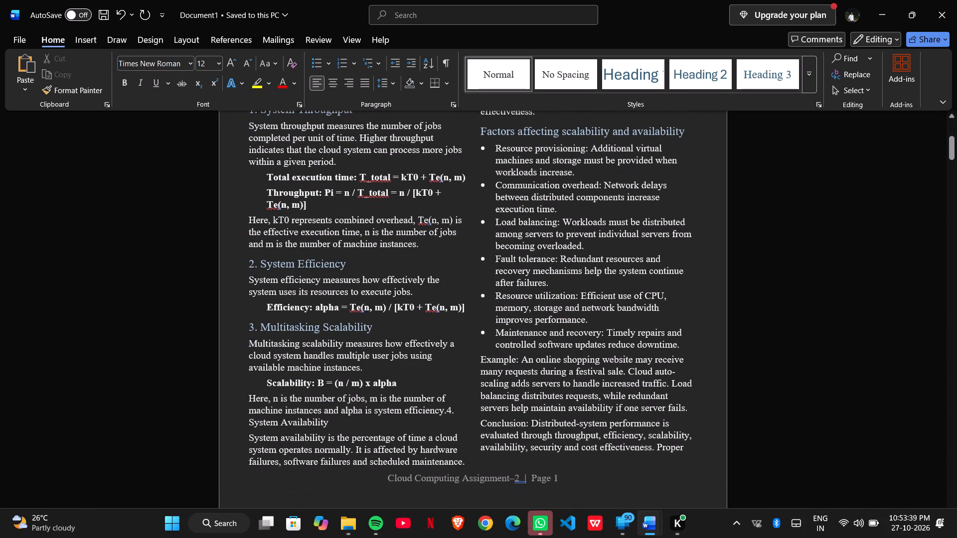
pyautogui.scroll(-2, 479, 156)
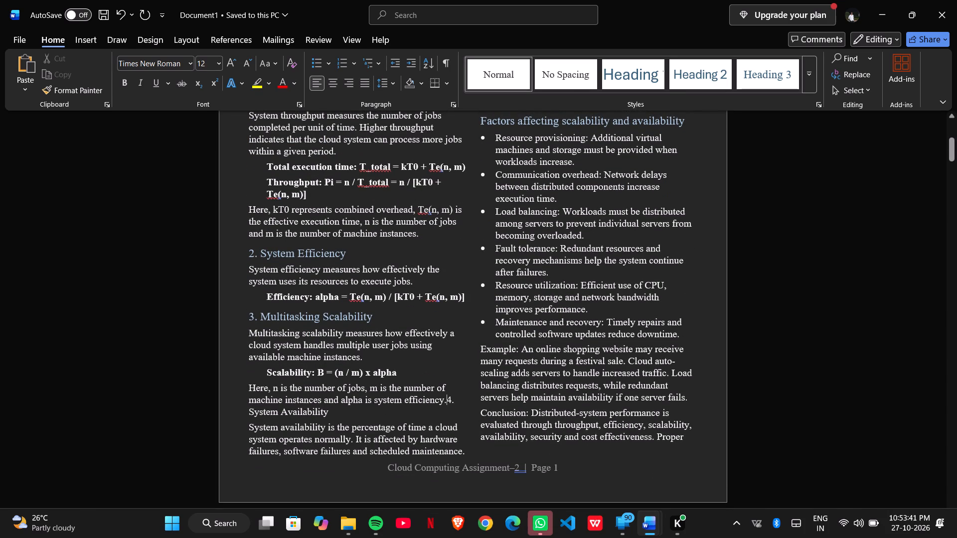
pyautogui.press('Return')
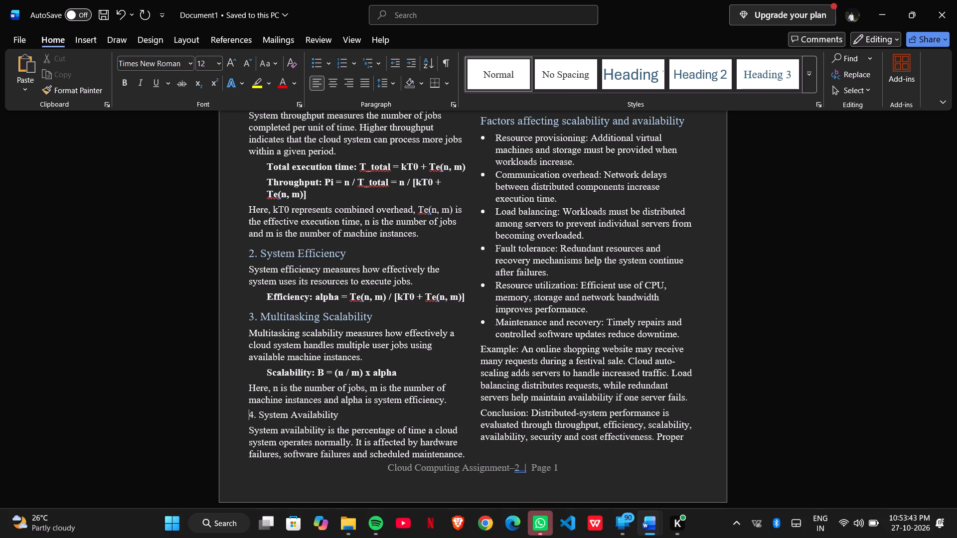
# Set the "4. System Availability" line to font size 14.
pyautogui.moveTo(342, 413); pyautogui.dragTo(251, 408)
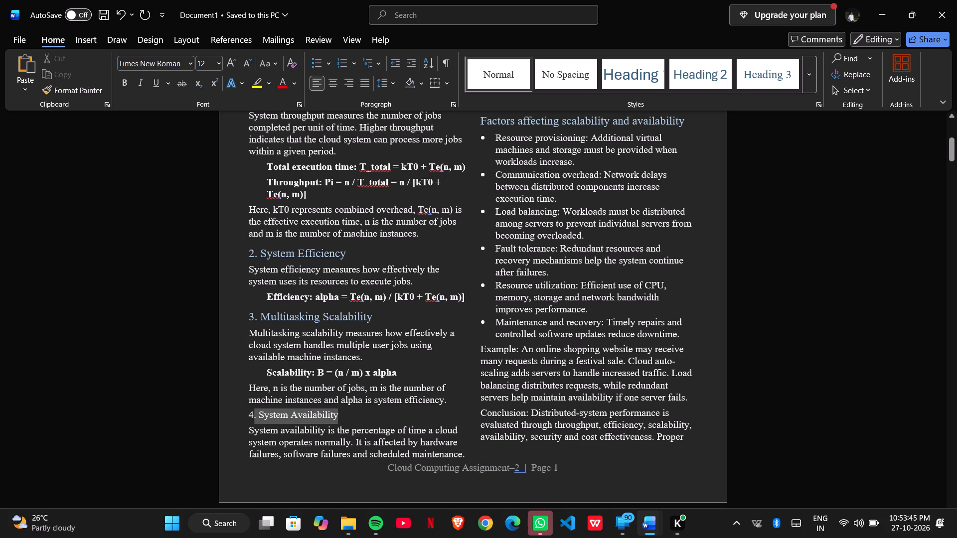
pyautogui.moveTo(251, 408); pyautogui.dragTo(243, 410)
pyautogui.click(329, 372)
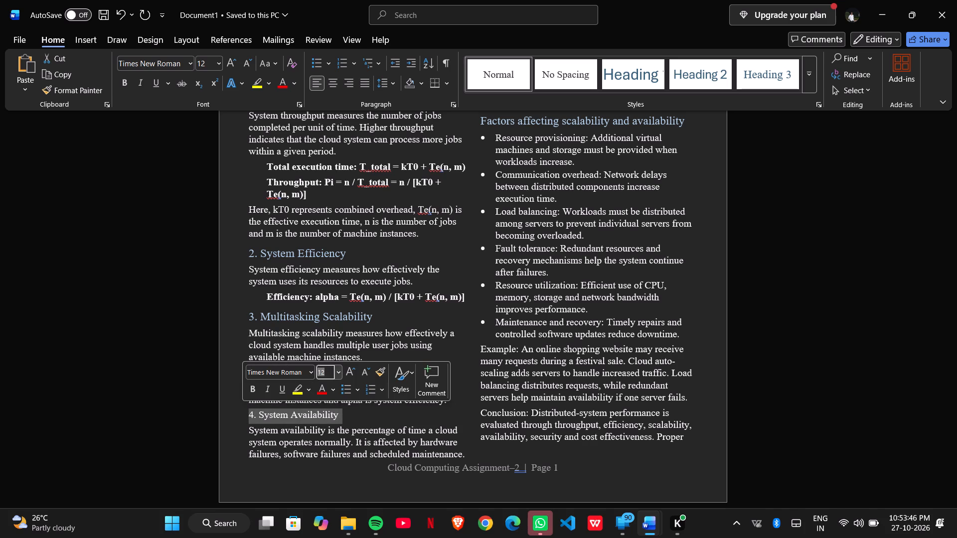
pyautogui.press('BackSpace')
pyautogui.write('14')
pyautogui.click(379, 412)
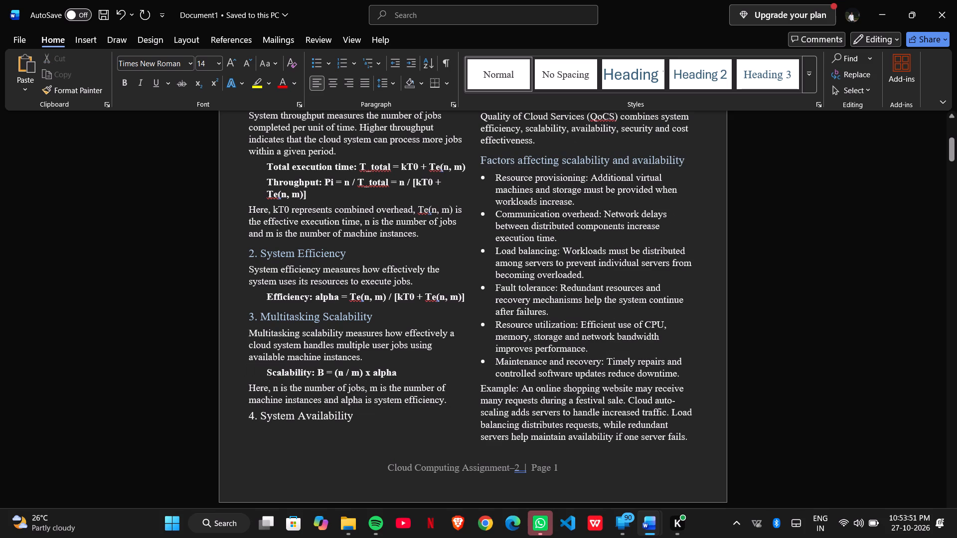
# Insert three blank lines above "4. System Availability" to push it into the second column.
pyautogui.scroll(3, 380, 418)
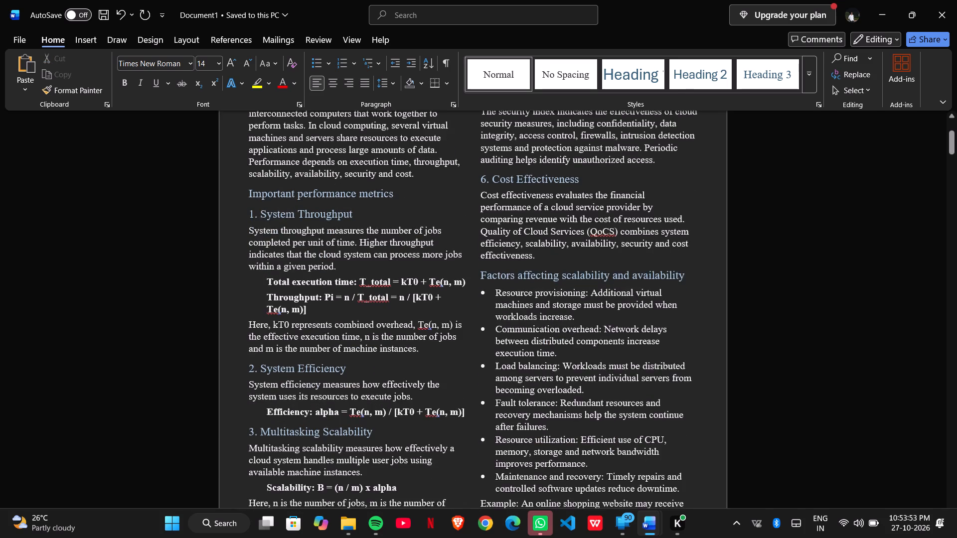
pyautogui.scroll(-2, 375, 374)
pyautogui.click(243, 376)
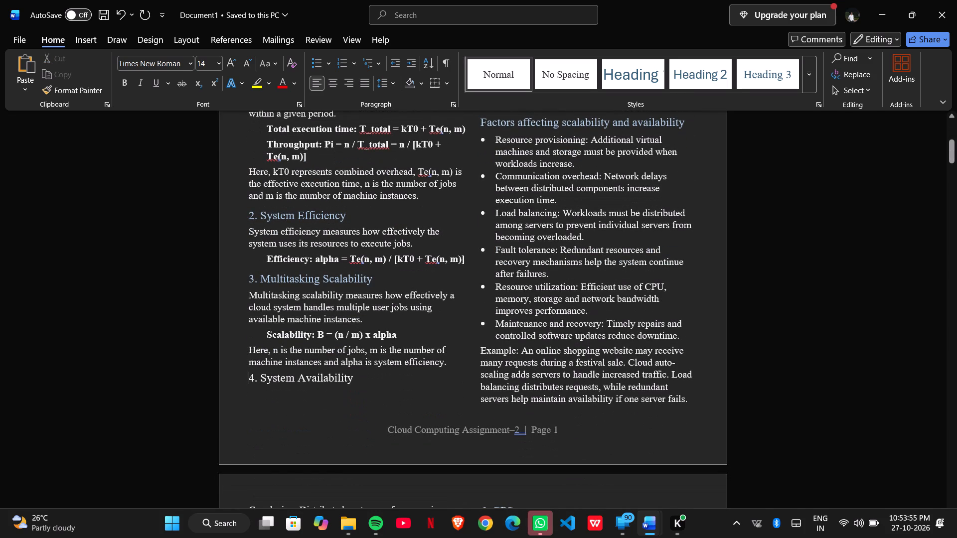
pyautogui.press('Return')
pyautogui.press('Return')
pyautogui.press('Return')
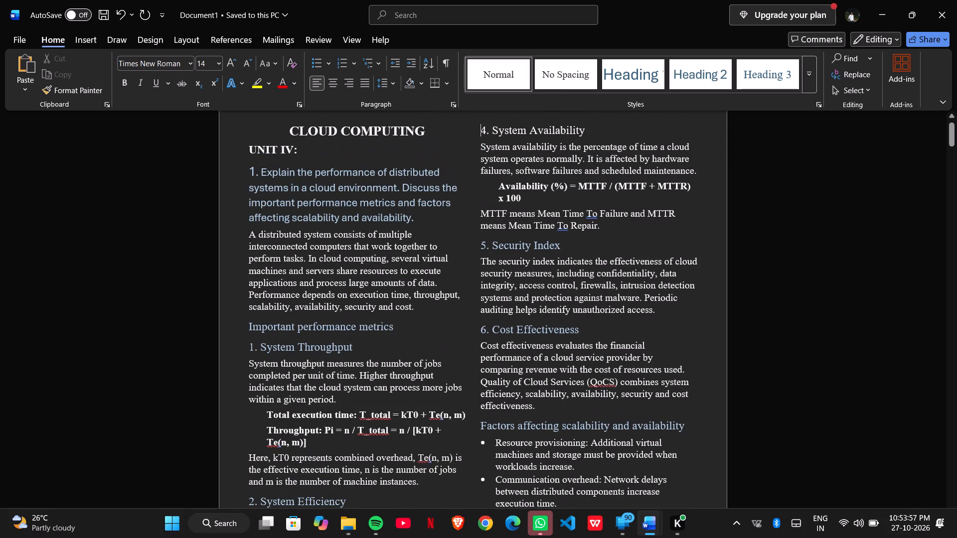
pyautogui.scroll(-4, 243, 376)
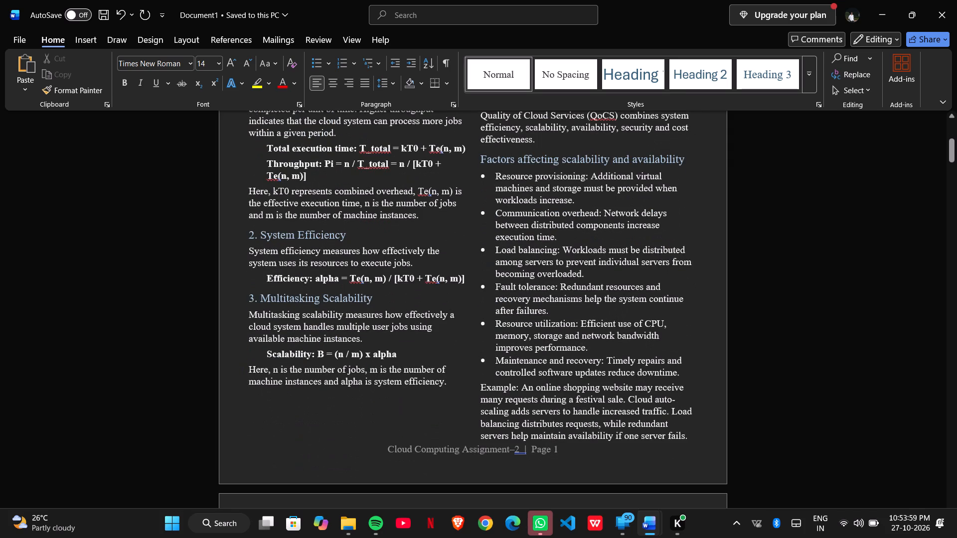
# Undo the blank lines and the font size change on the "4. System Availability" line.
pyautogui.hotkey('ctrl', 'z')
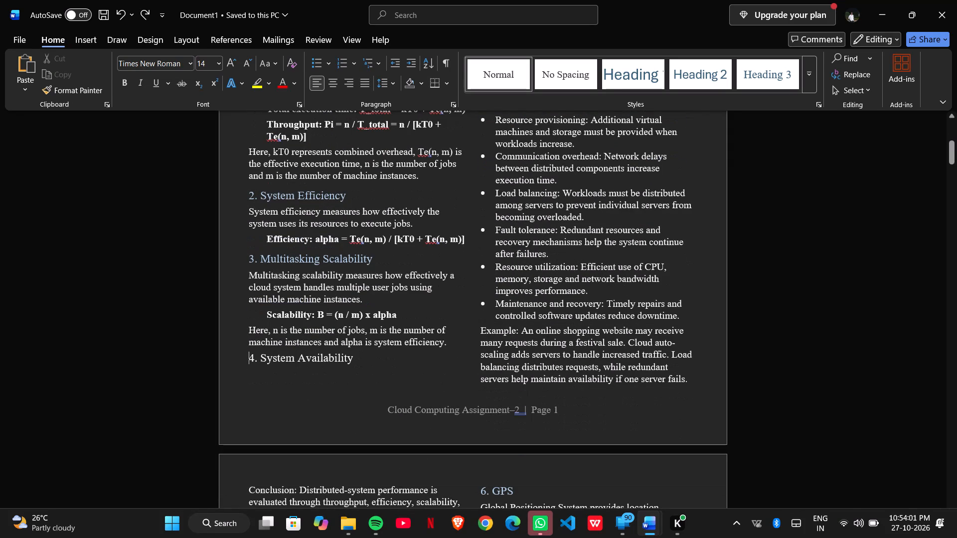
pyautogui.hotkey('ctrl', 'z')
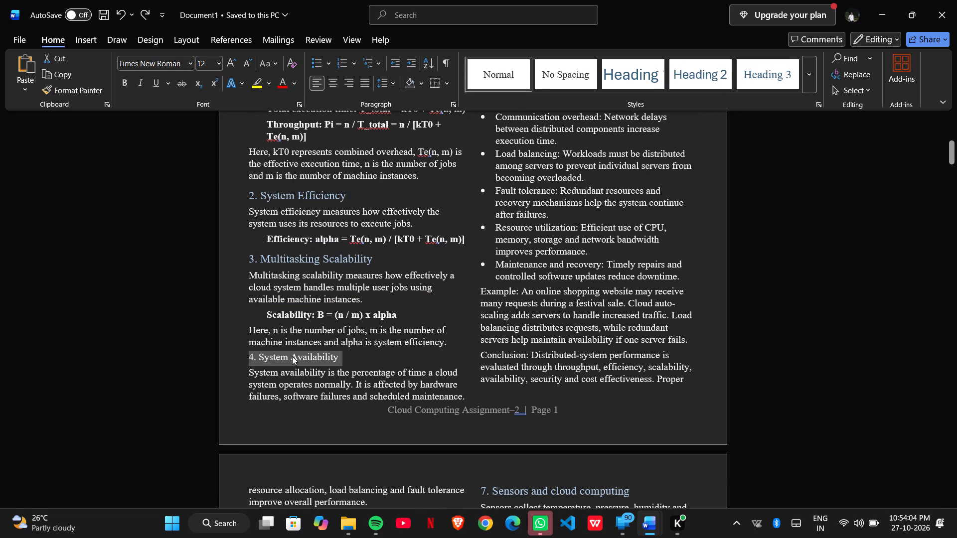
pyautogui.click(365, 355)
# Delete the Conclusion paragraph that ends question 1 on distributed-system performance, including its part on page 2.
pyautogui.scroll(4, 482, 339)
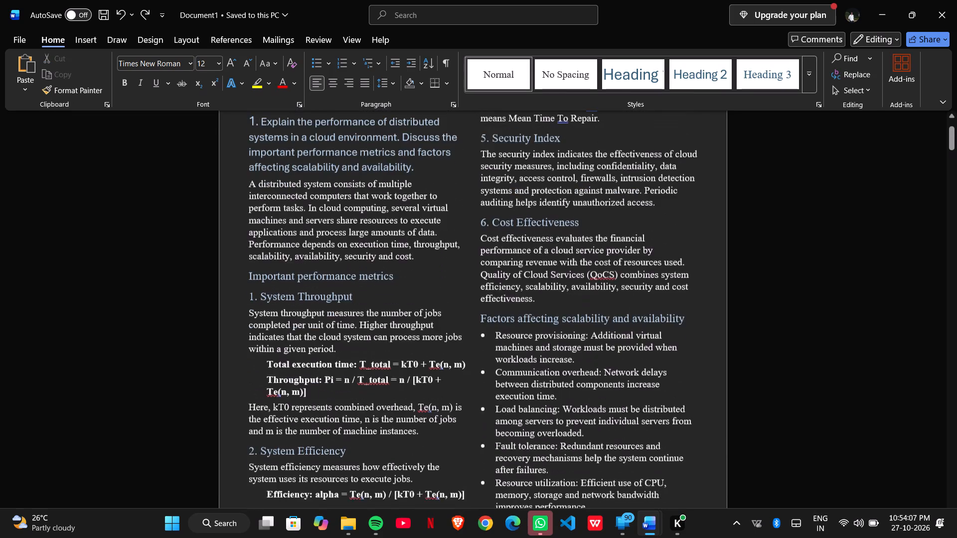
pyautogui.hscroll(2, 482, 339)
pyautogui.scroll(-1, 482, 339)
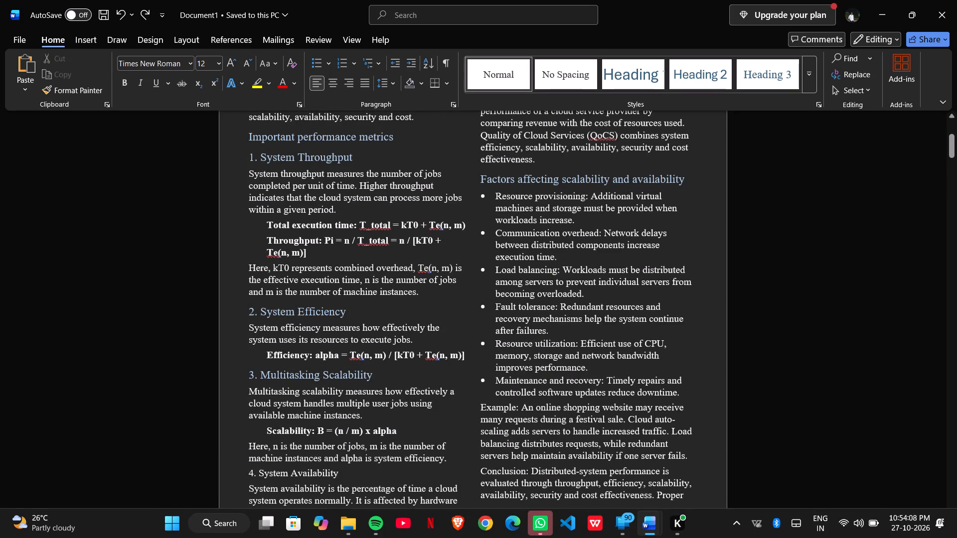
pyautogui.scroll(-1, 482, 339)
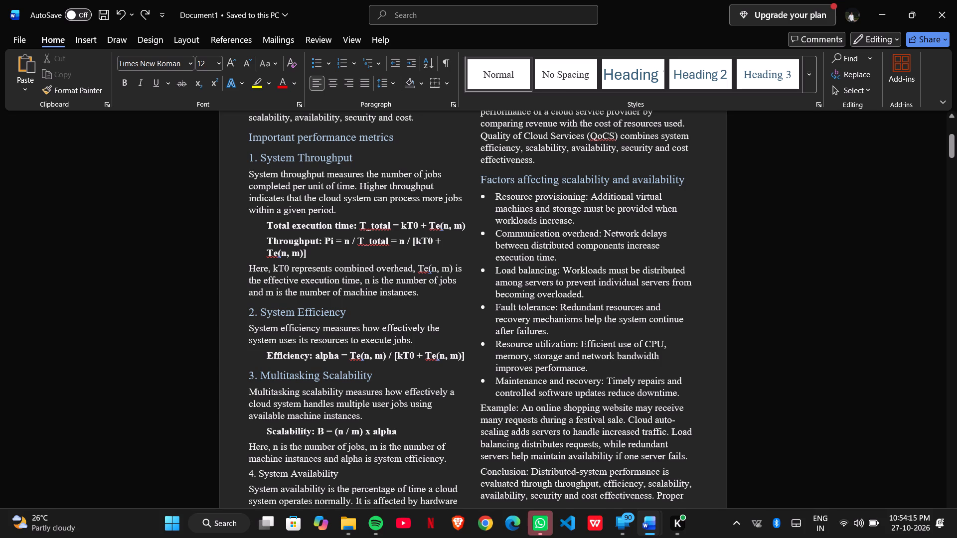
pyautogui.scroll(-1, 592, 364)
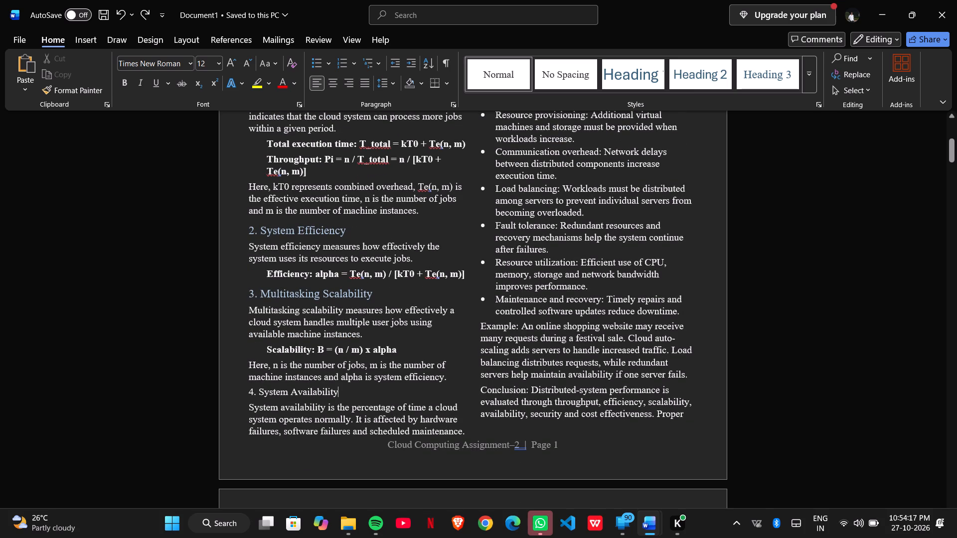
pyautogui.moveTo(692, 415); pyautogui.dragTo(670, 415)
pyautogui.scroll(-1, 670, 415)
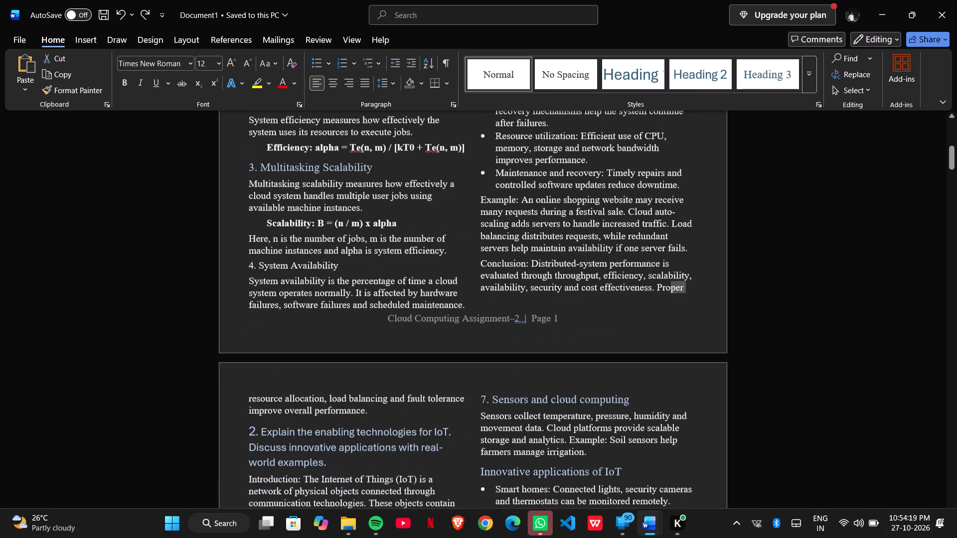
pyautogui.scroll(-2, 670, 415)
pyautogui.moveTo(372, 333); pyautogui.dragTo(432, 231)
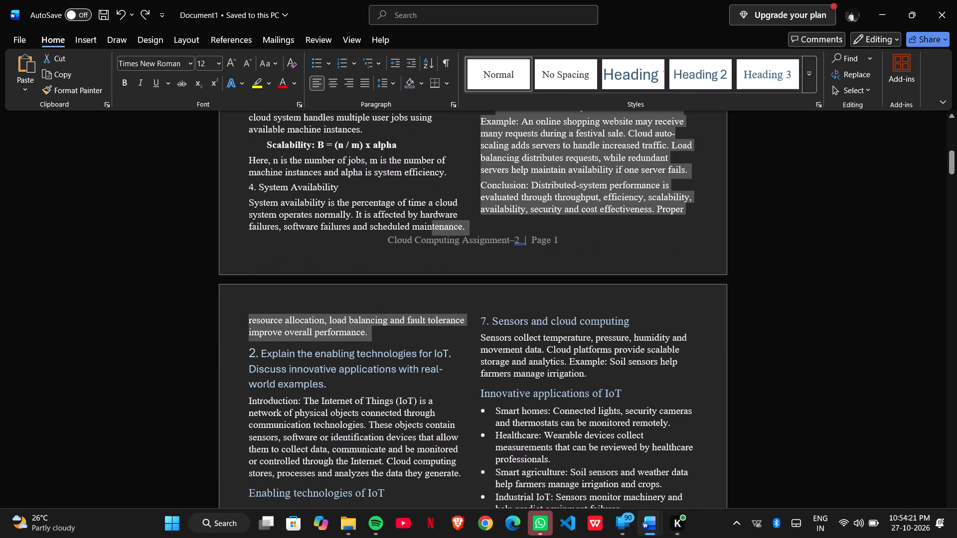
pyautogui.moveTo(432, 231); pyautogui.dragTo(480, 184)
pyautogui.press('BackSpace')
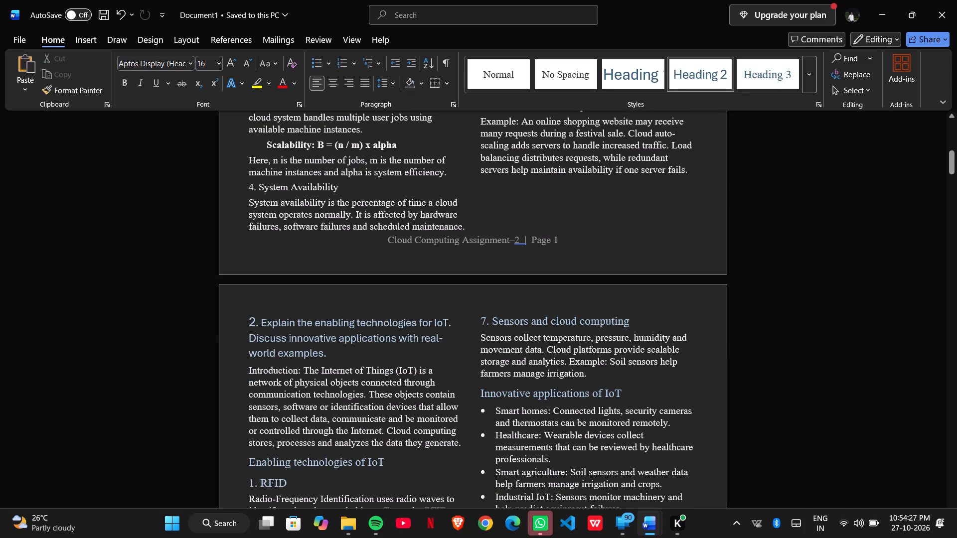
# Delete the Conclusion paragraph that ends question 2 on IoT enabling technologies, just above the question 3 heading.
pyautogui.scroll(-2, 307, 377)
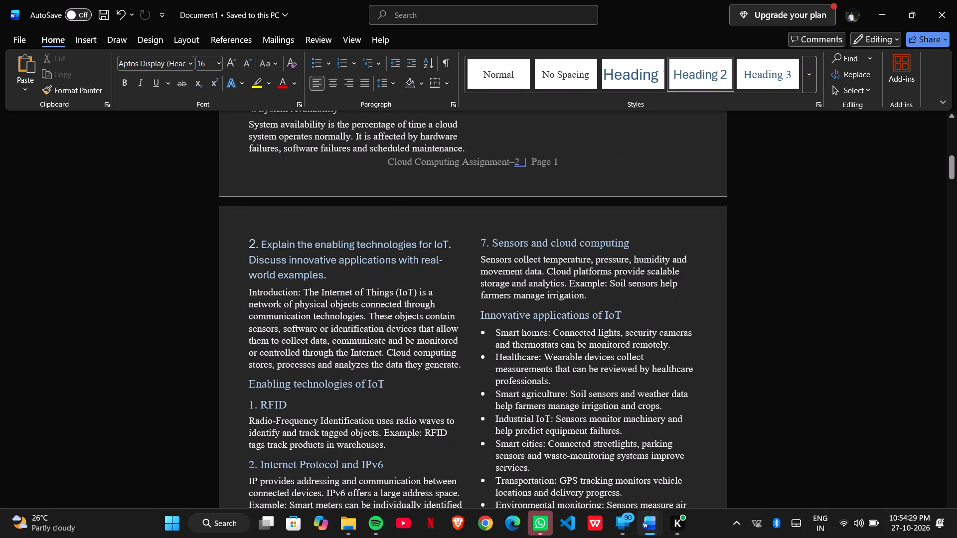
pyautogui.scroll(-3, 414, 369)
pyautogui.scroll(1, 414, 369)
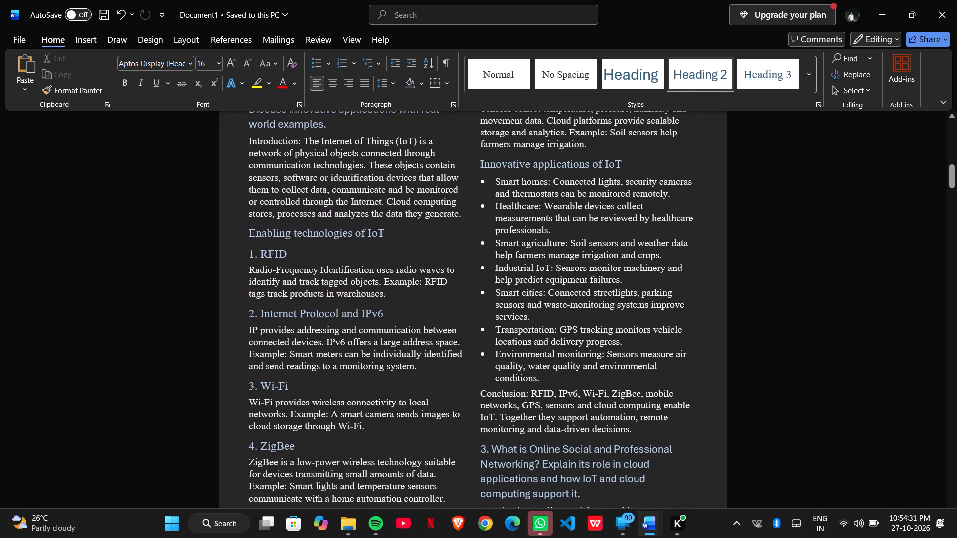
pyautogui.scroll(1, 414, 369)
pyautogui.scroll(-4, 414, 369)
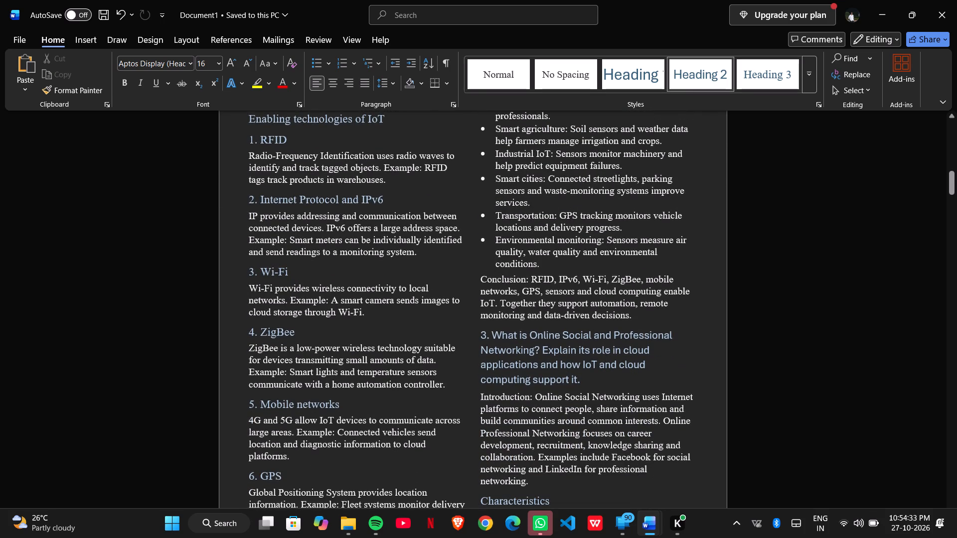
pyautogui.scroll(-1, 414, 369)
pyautogui.moveTo(642, 321); pyautogui.dragTo(561, 293)
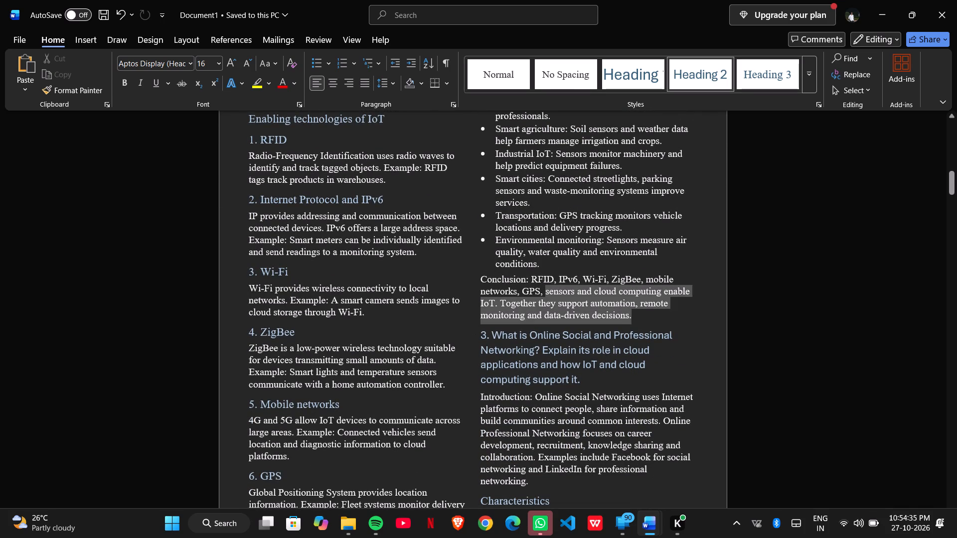
pyautogui.moveTo(561, 293); pyautogui.dragTo(488, 274)
pyautogui.press('BackSpace')
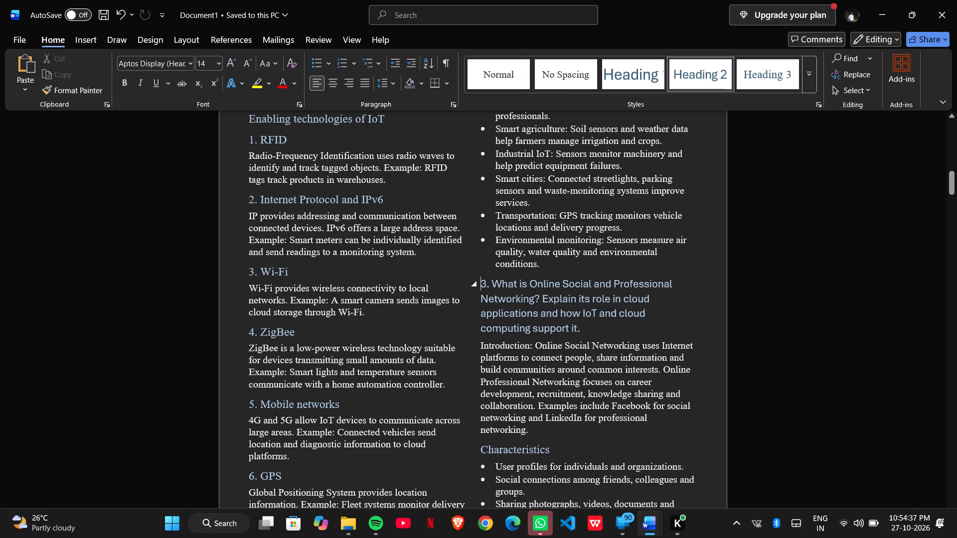
# Delete the Conclusion paragraph that ends question 3 on social and professional networking, just above the UNIT V heading.
pyautogui.scroll(-4, 546, 296)
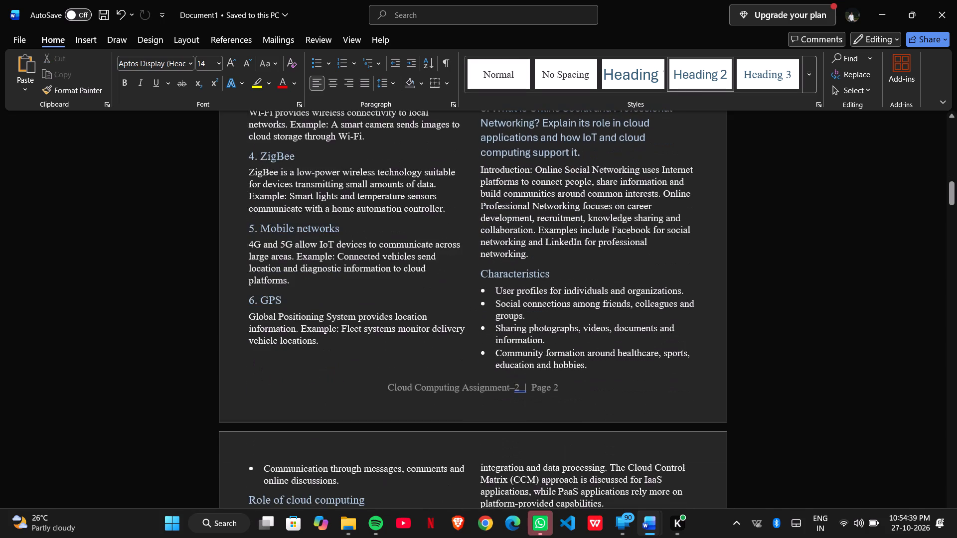
pyautogui.scroll(-5, 546, 296)
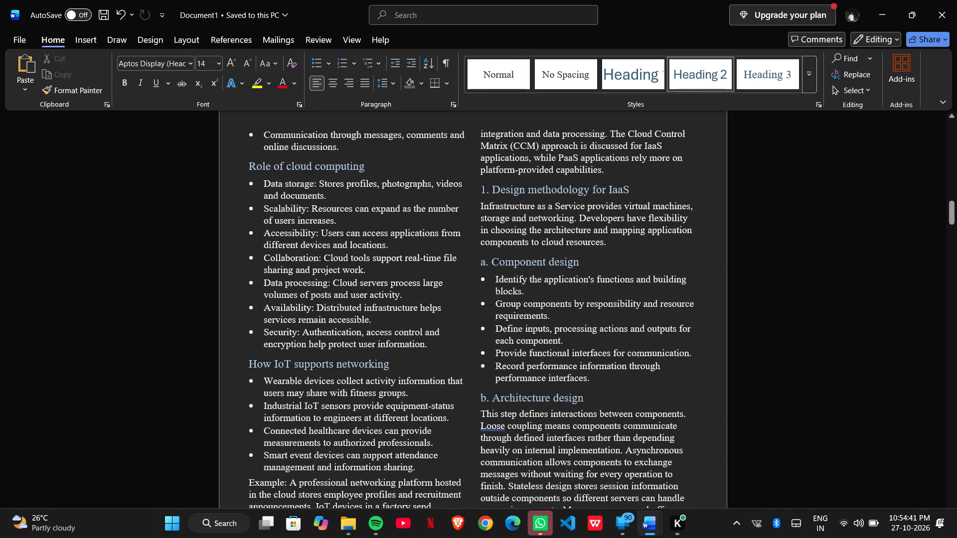
pyautogui.scroll(-2, 546, 296)
pyautogui.scroll(2, 546, 296)
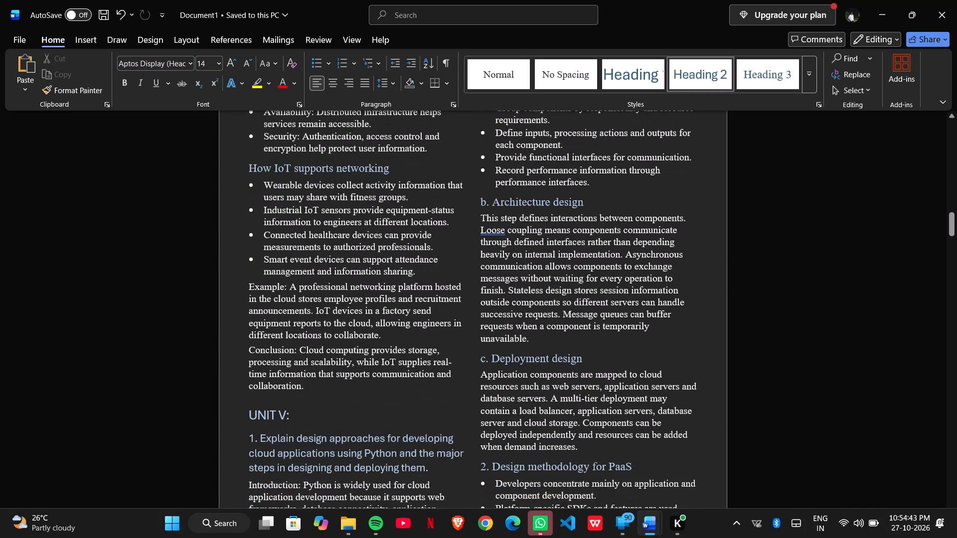
pyautogui.scroll(2, 546, 296)
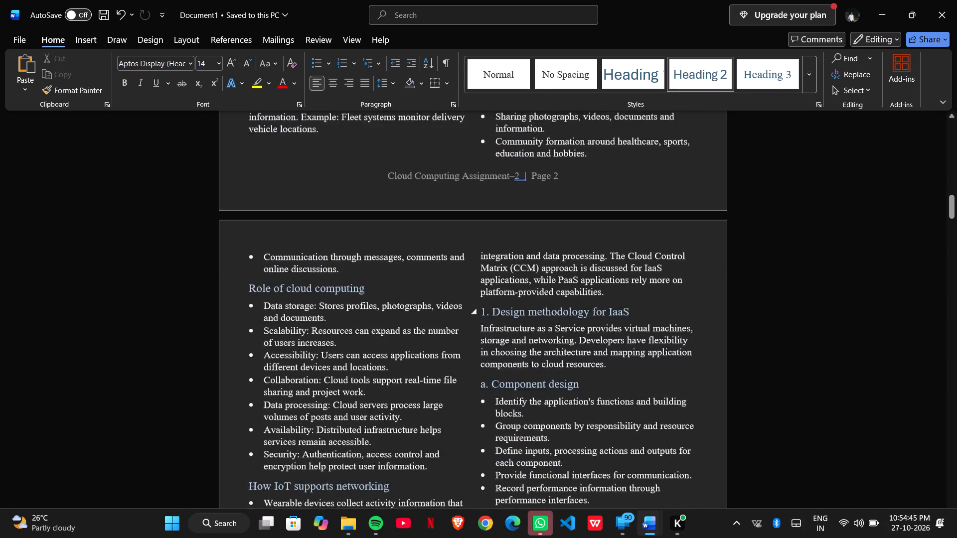
pyautogui.scroll(-3, 546, 296)
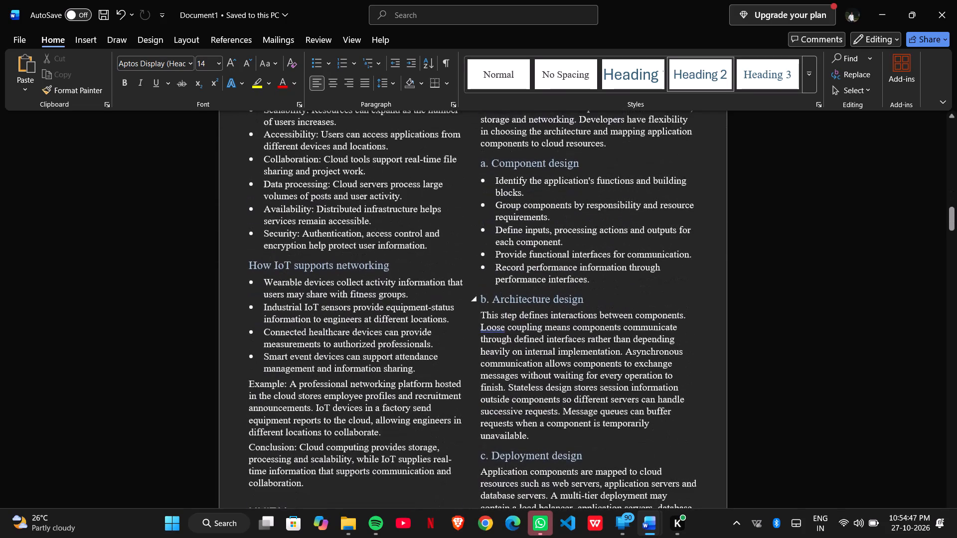
pyautogui.scroll(-2, 546, 296)
pyautogui.moveTo(317, 369); pyautogui.dragTo(243, 335)
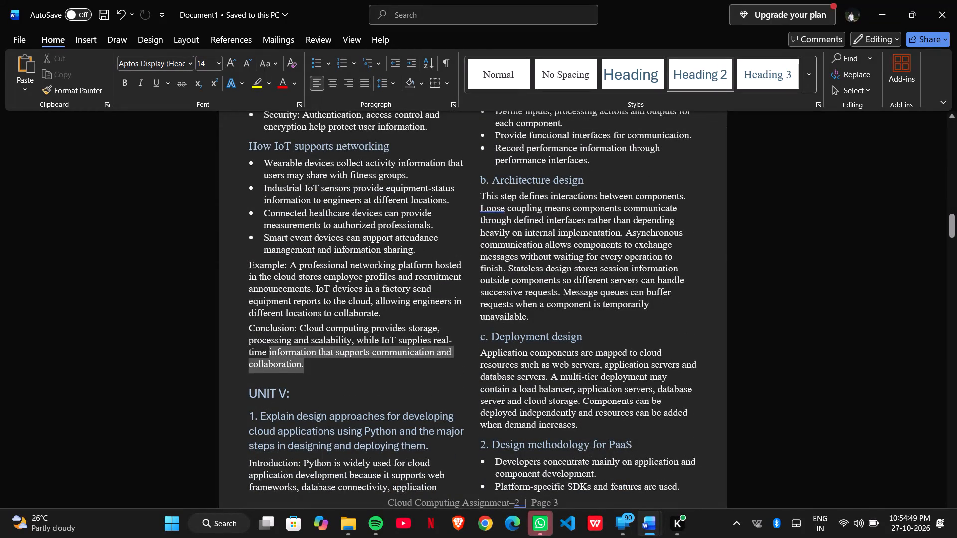
pyautogui.moveTo(243, 335); pyautogui.dragTo(236, 329)
pyautogui.press('BackSpace')
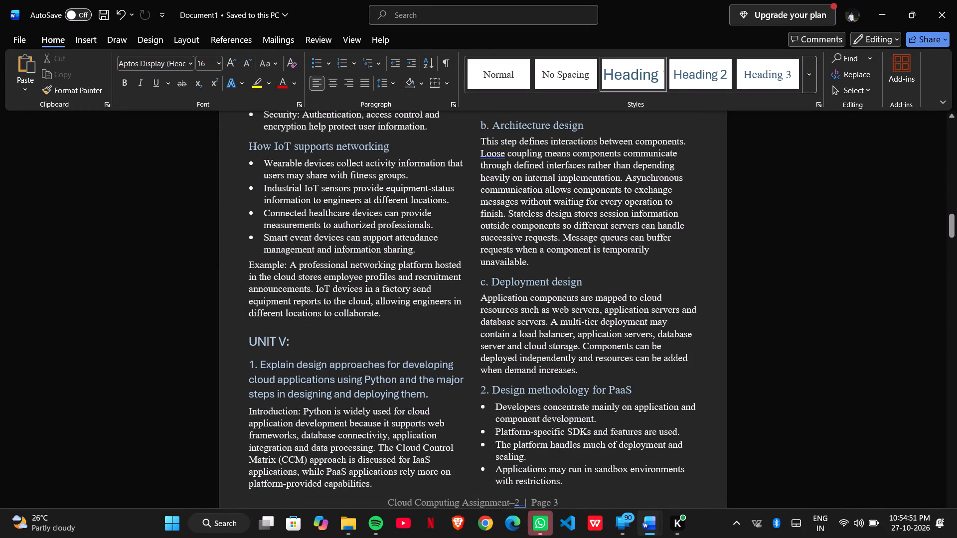
# Delete the last two bullets under "a. Component design", on providing functional interfaces and recording performance information.
pyautogui.scroll(5, 420, 290)
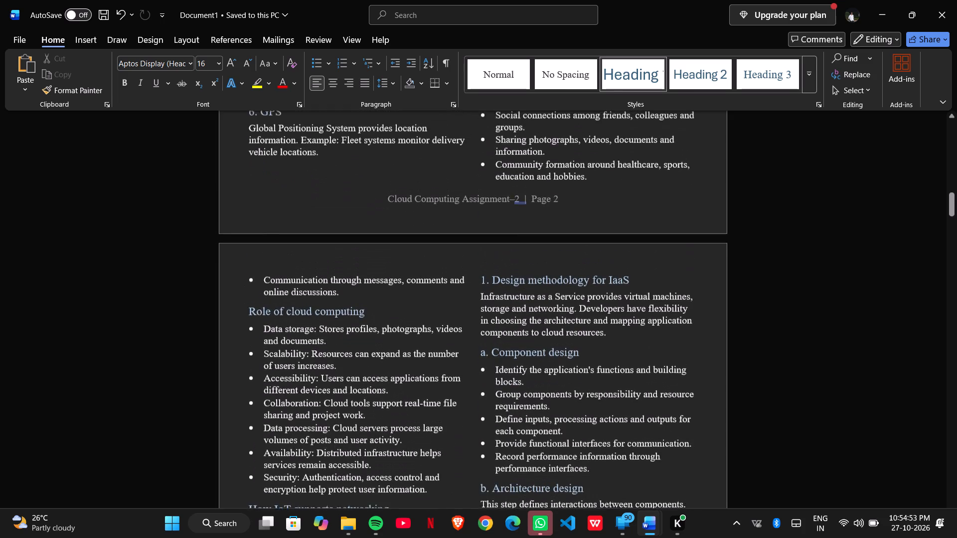
pyautogui.scroll(-2, 420, 290)
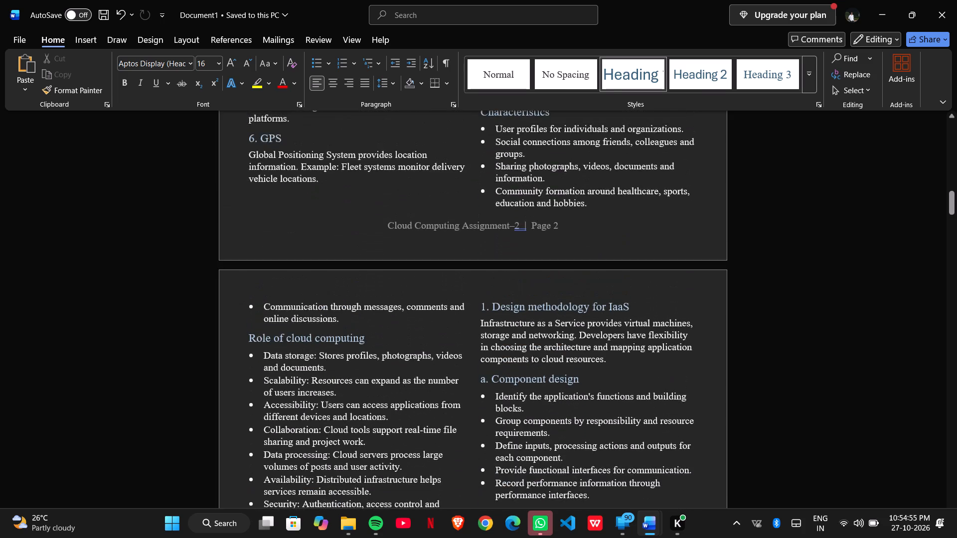
pyautogui.scroll(-4, 420, 290)
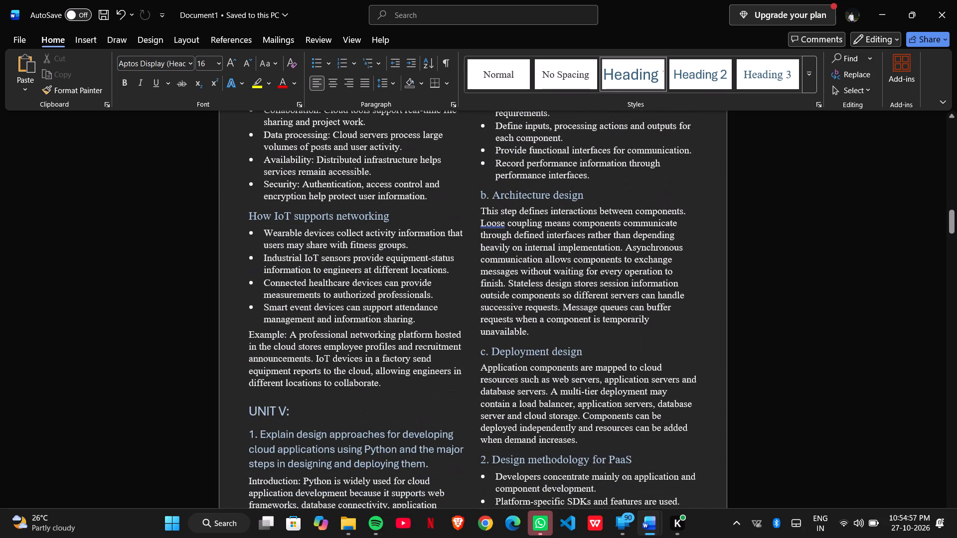
pyautogui.scroll(-2, 420, 290)
pyautogui.scroll(-2, 463, 365)
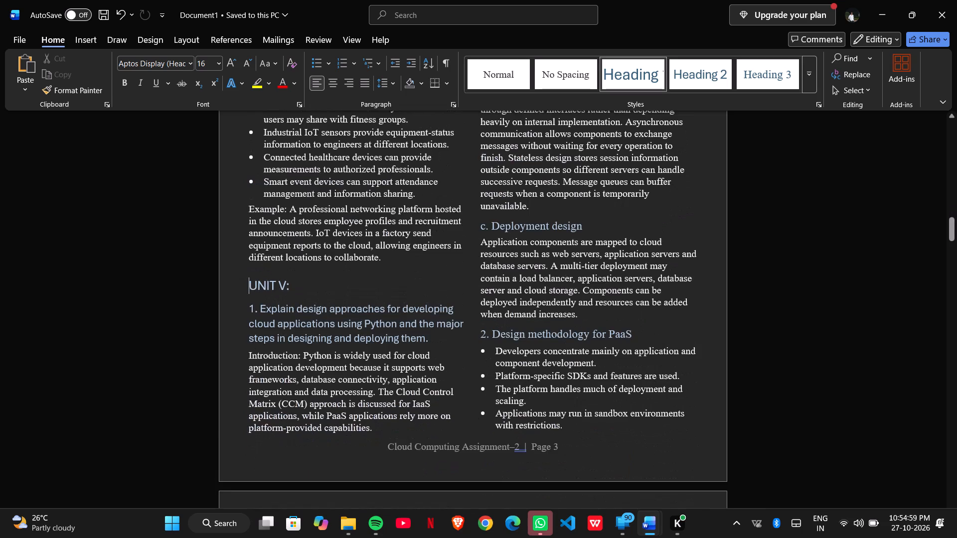
pyautogui.scroll(2, 463, 365)
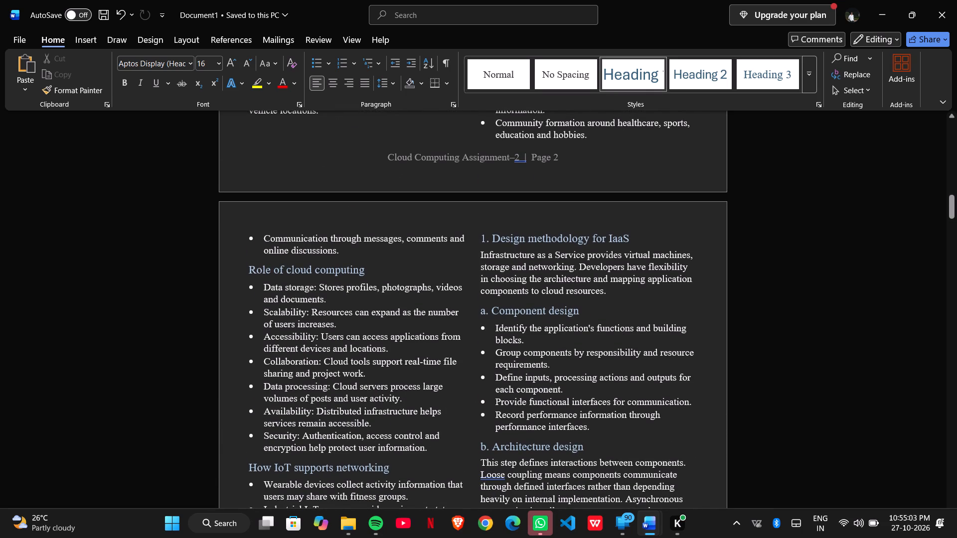
pyautogui.moveTo(590, 427); pyautogui.dragTo(581, 424)
pyautogui.moveTo(581, 424); pyautogui.dragTo(495, 403)
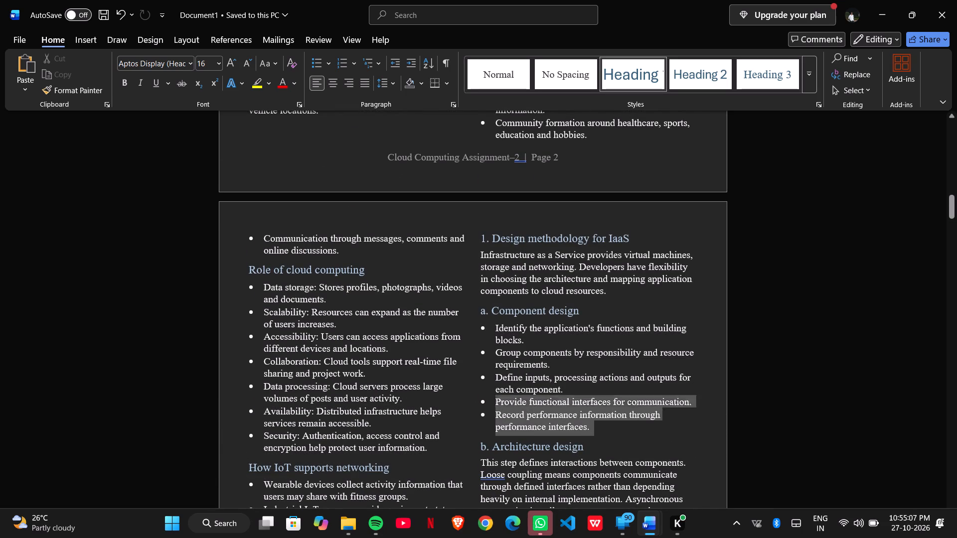
pyautogui.moveTo(495, 403); pyautogui.dragTo(495, 405)
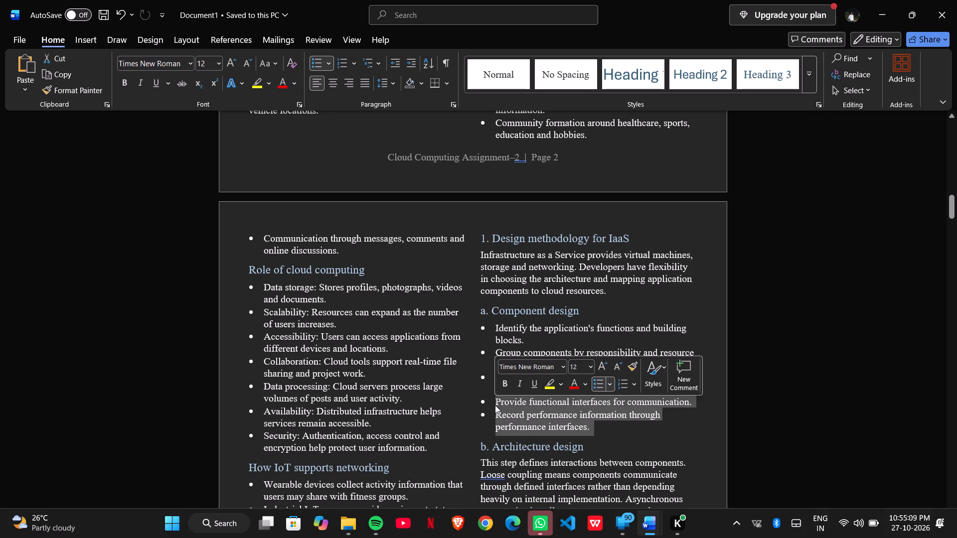
pyautogui.press('BackSpace')
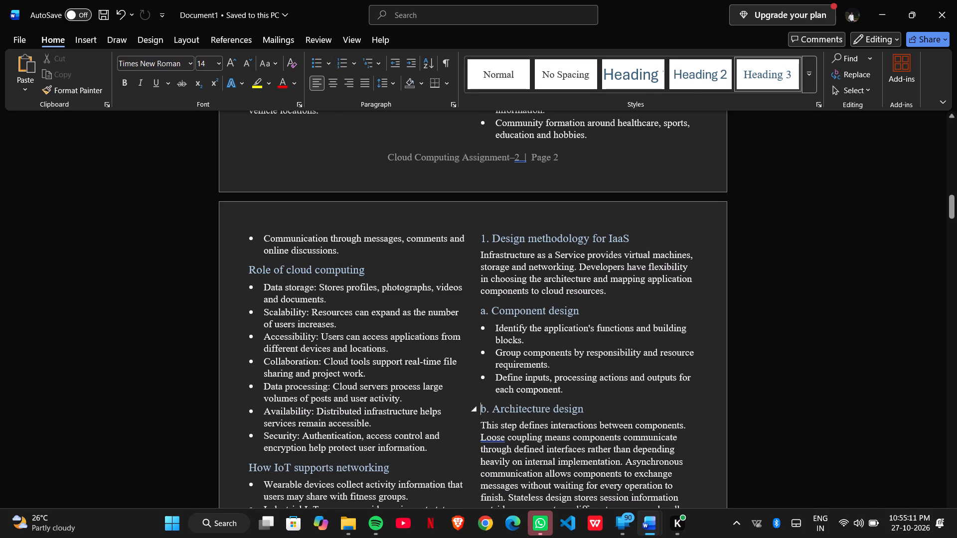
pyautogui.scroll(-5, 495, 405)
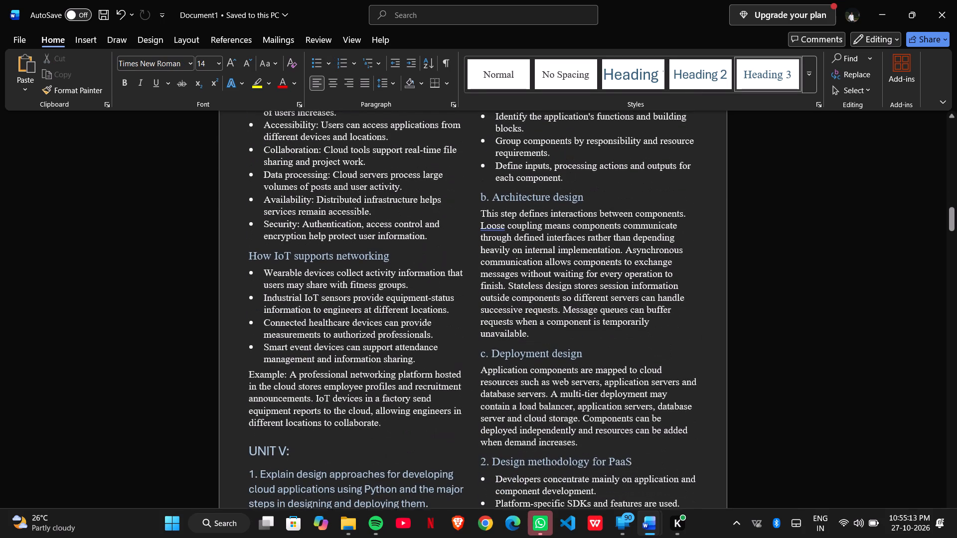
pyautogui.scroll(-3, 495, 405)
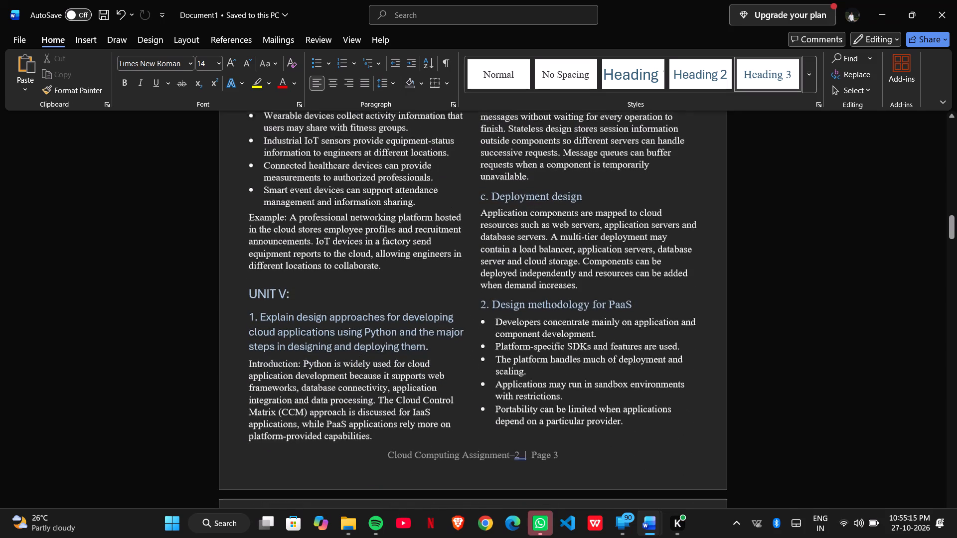
# Delete the Conclusion paragraph after the document-storage example, just before "2. Explain the architecture and working of an Image Processing Application".
pyautogui.scroll(-3, 495, 405)
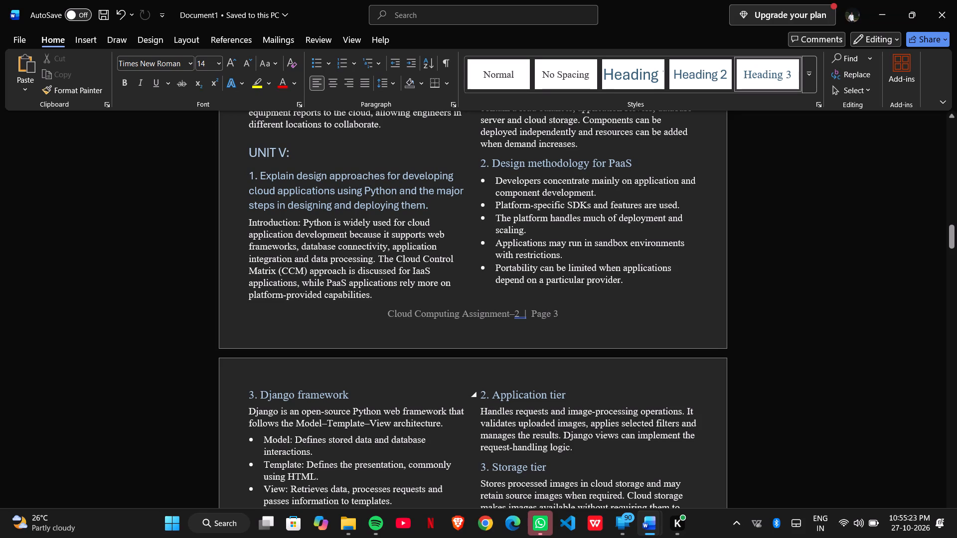
pyautogui.scroll(-2, 590, 270)
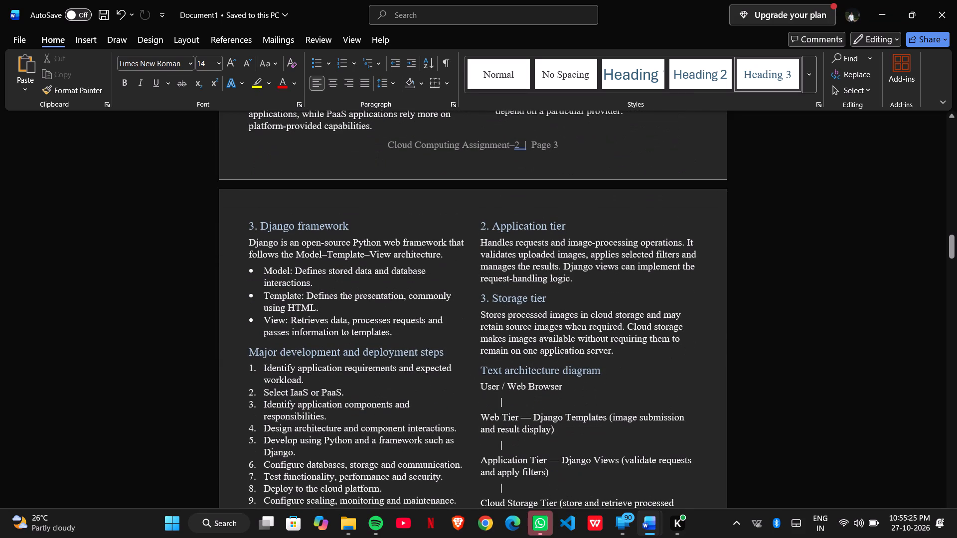
pyautogui.scroll(-1, 386, 340)
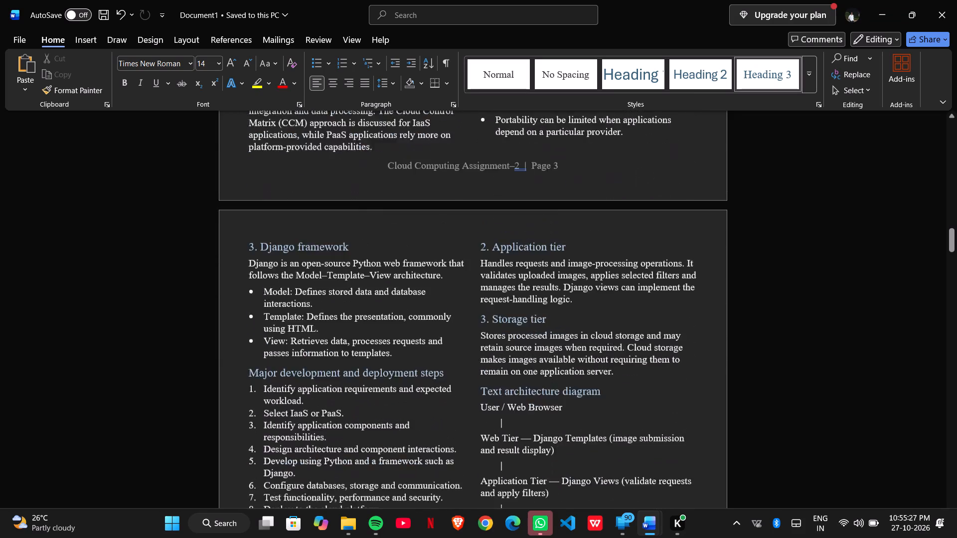
pyautogui.scroll(-2, 386, 340)
pyautogui.moveTo(404, 341); pyautogui.dragTo(246, 318)
pyautogui.press('BackSpace')
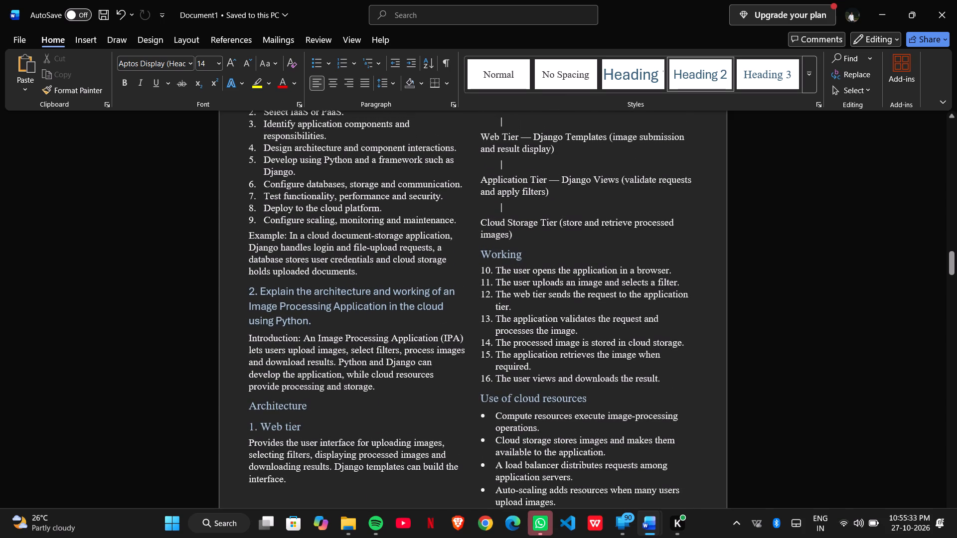
# Delete the Conclusion paragraph about the image-processing application, just before "3. Explain the design and working of a MapReduce Application".
pyautogui.scroll(2, 333, 348)
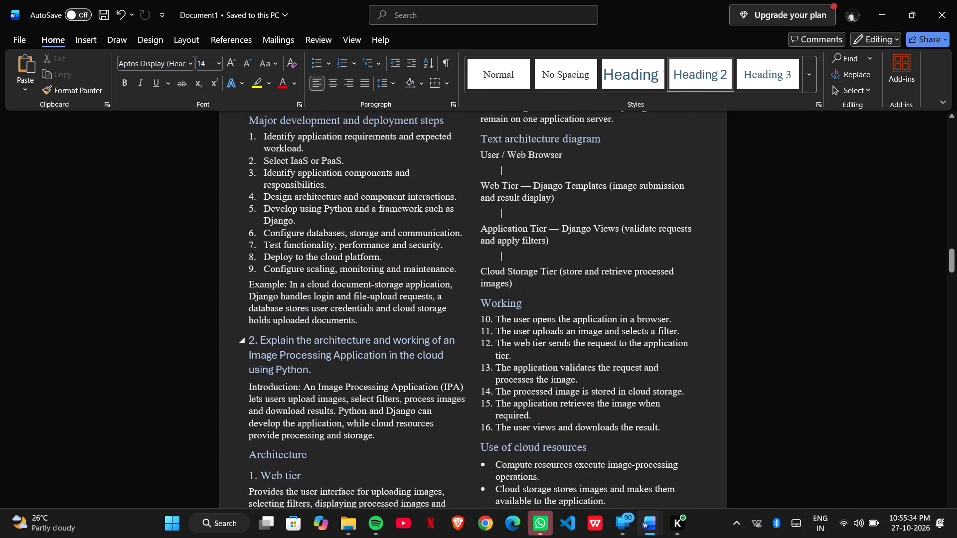
pyautogui.scroll(2, 333, 348)
pyautogui.hscroll(1, 333, 348)
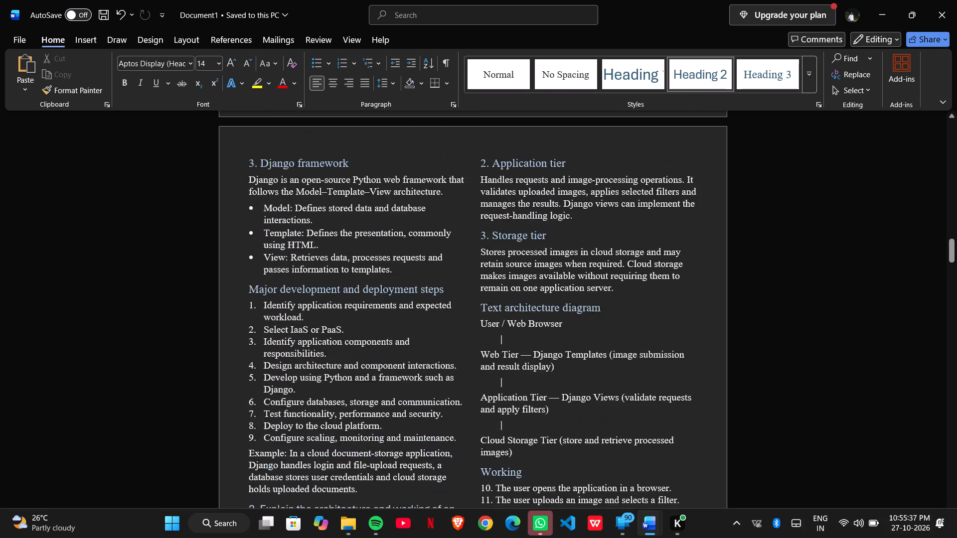
pyautogui.hscroll(1, 333, 348)
pyautogui.scroll(-5, 333, 348)
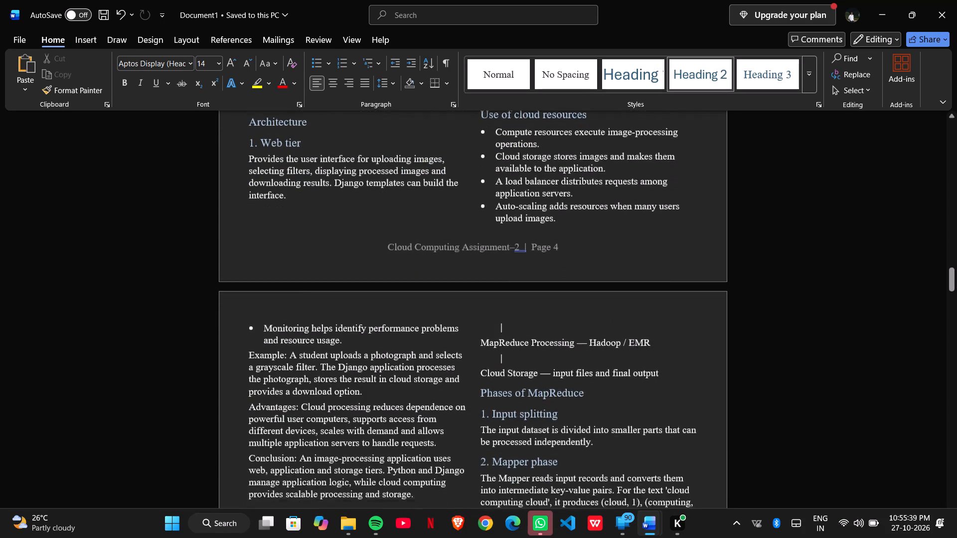
pyautogui.scroll(-2, 333, 348)
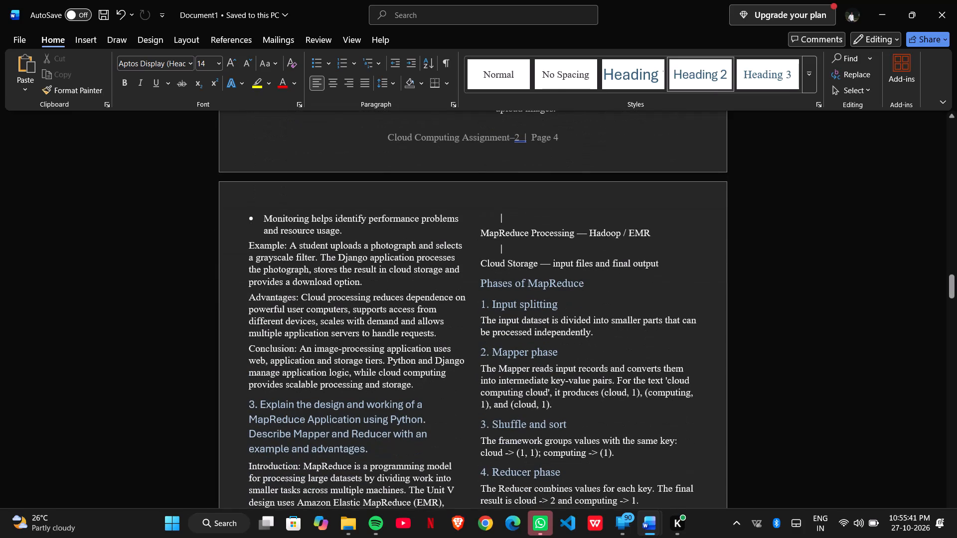
pyautogui.moveTo(418, 387); pyautogui.dragTo(246, 351)
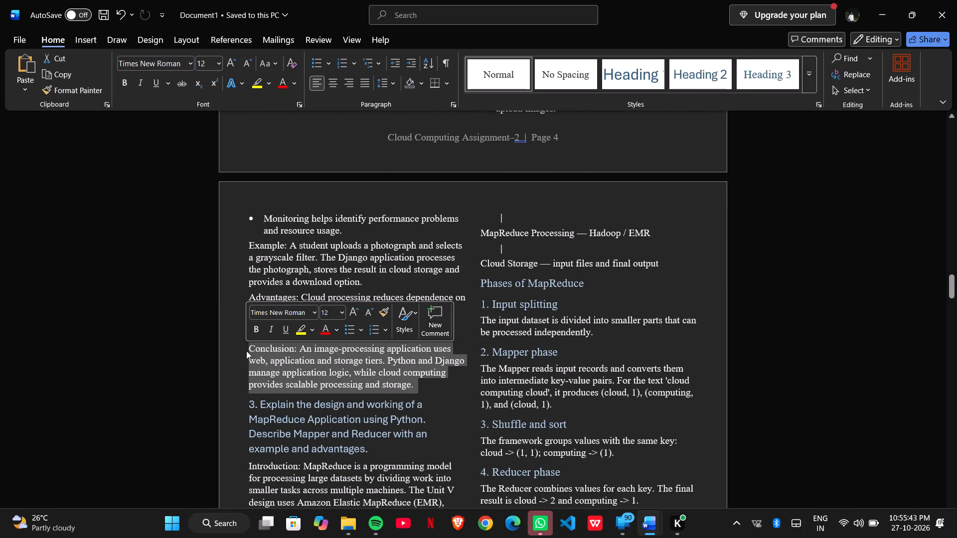
pyautogui.press('BackSpace')
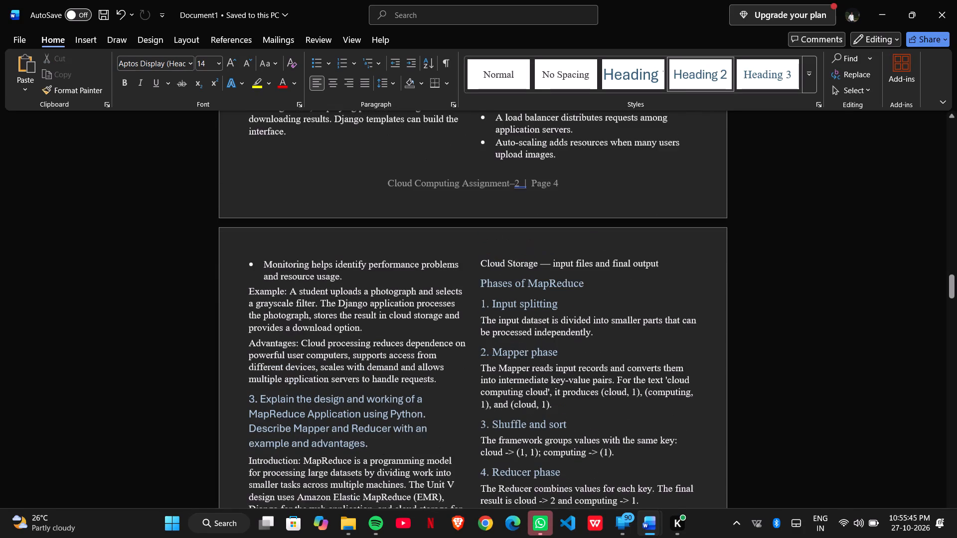
# Delete the Conclusion paragraph about MapReduce at the end of Unit V, just before "UNIT VI: Cloud Security".
pyautogui.scroll(-2, 388, 338)
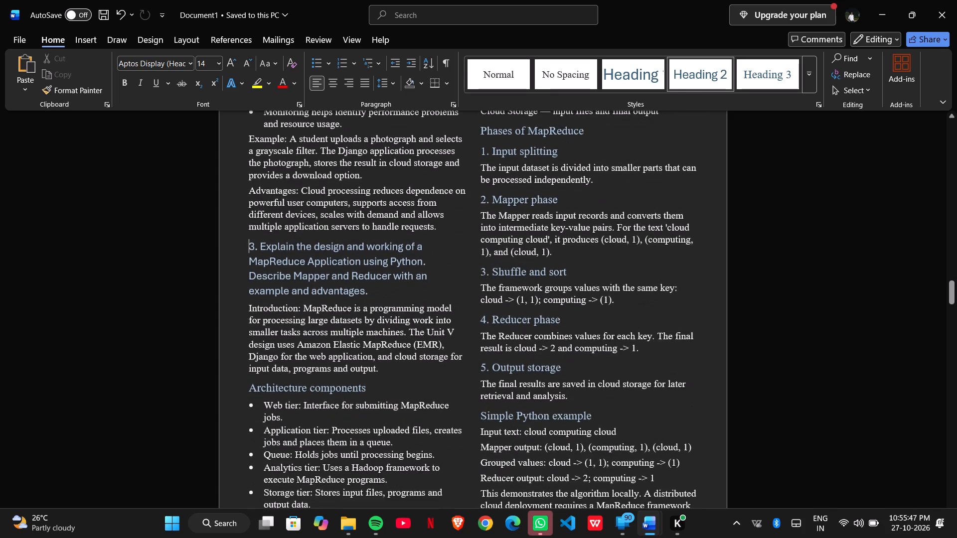
pyautogui.scroll(-1, 388, 338)
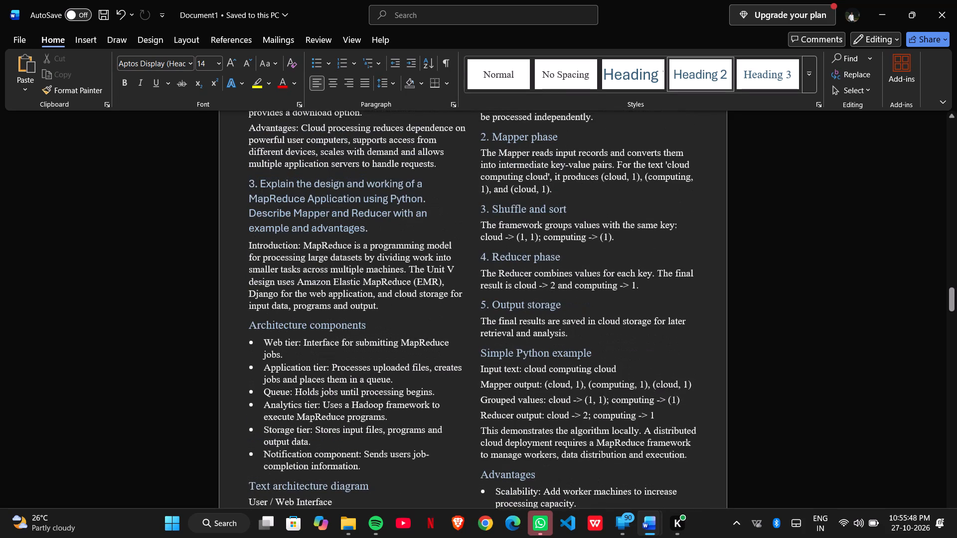
pyautogui.scroll(-1, 388, 338)
pyautogui.scroll(1, 388, 338)
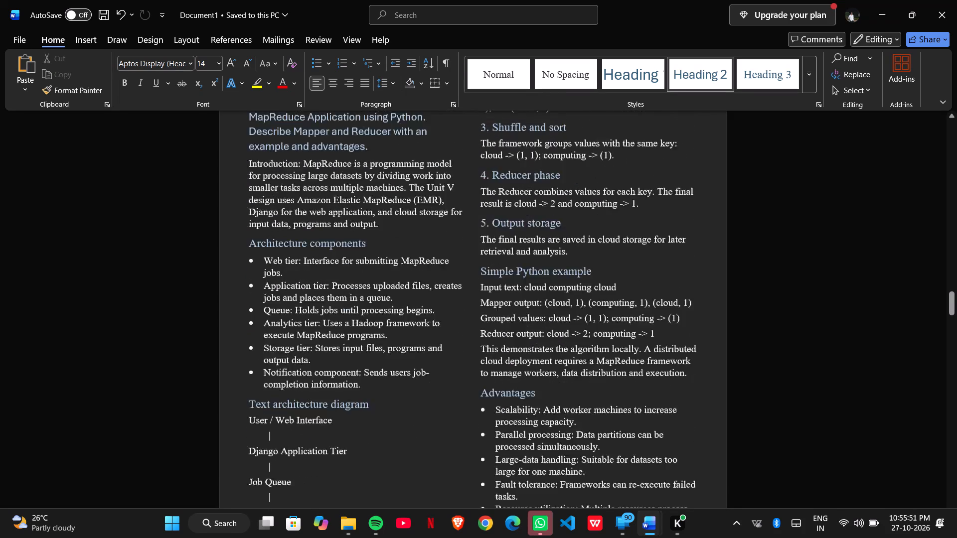
pyautogui.scroll(-4, 388, 338)
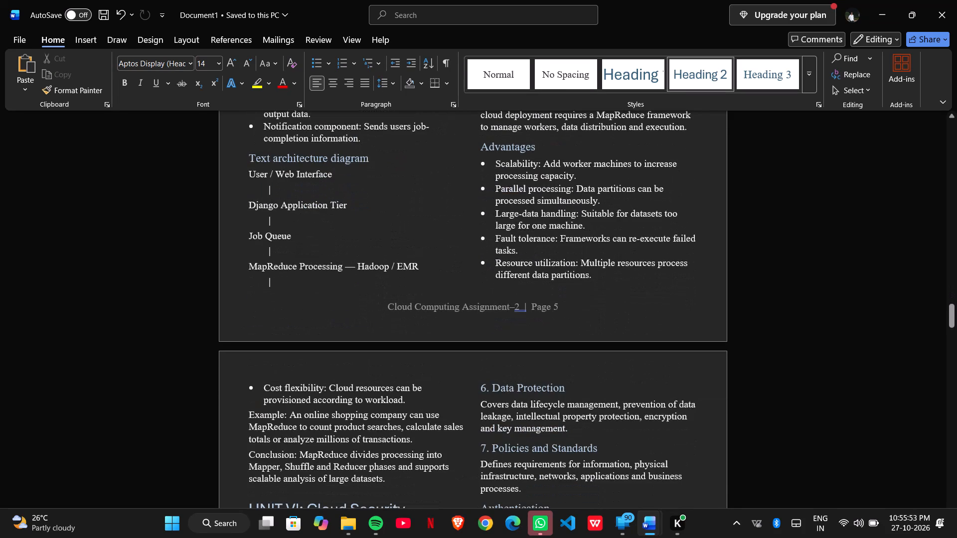
pyautogui.scroll(-1, 388, 338)
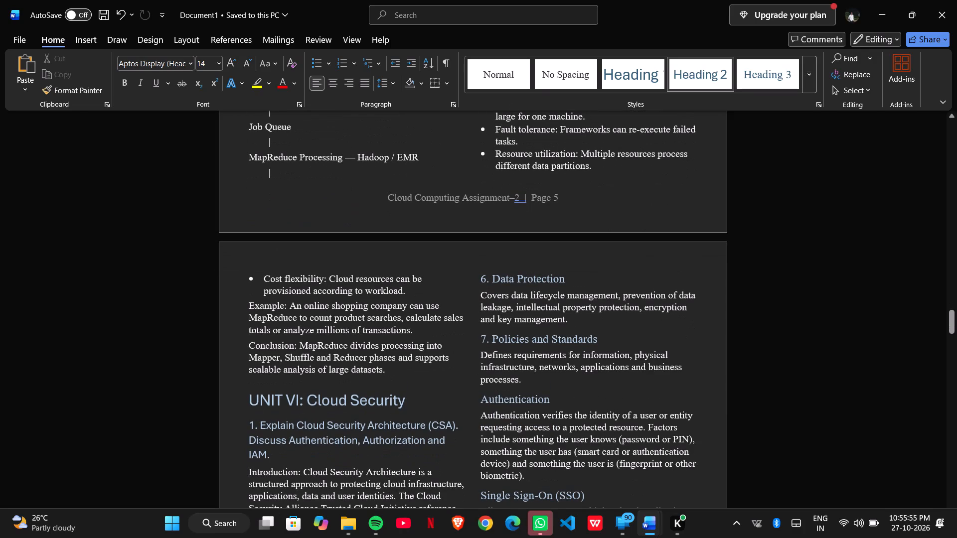
pyautogui.moveTo(391, 366); pyautogui.dragTo(241, 342)
pyautogui.press('BackSpace')
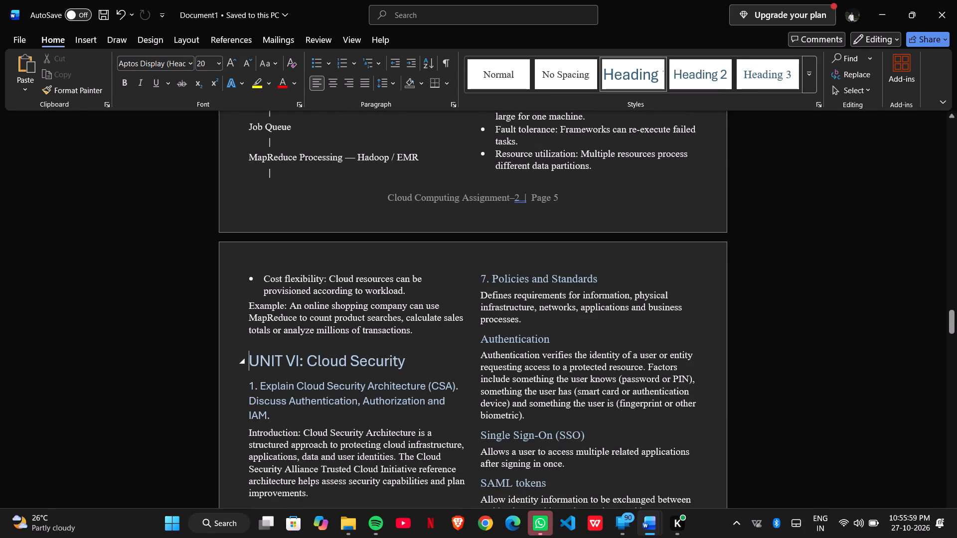
# Shorten the "UNIT VI: Cloud Security" heading to "UNIT VI:".
pyautogui.moveTo(414, 360); pyautogui.dragTo(320, 360)
pyautogui.press('BackSpace')
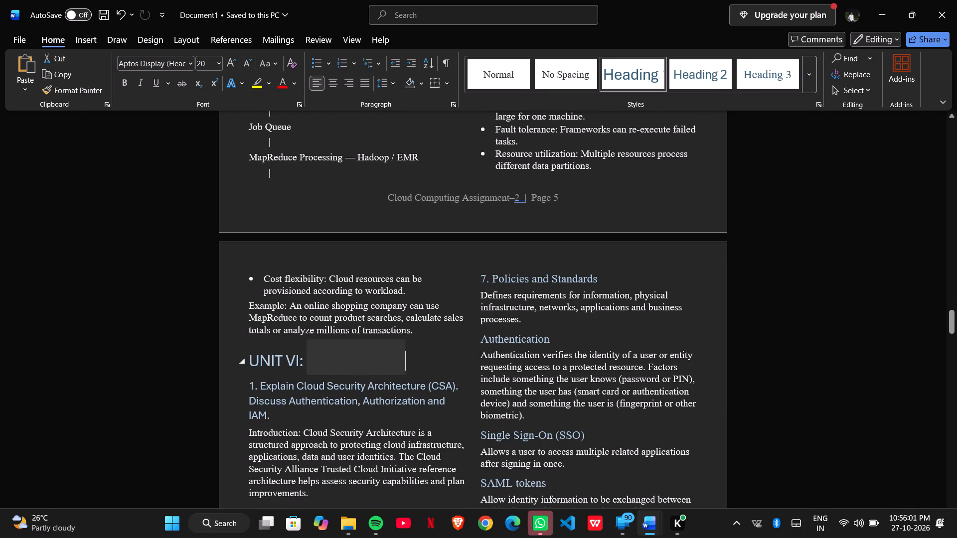
# Set the "UNIT VI:" heading's font size to 14.
pyautogui.moveTo(305, 360); pyautogui.dragTo(256, 353)
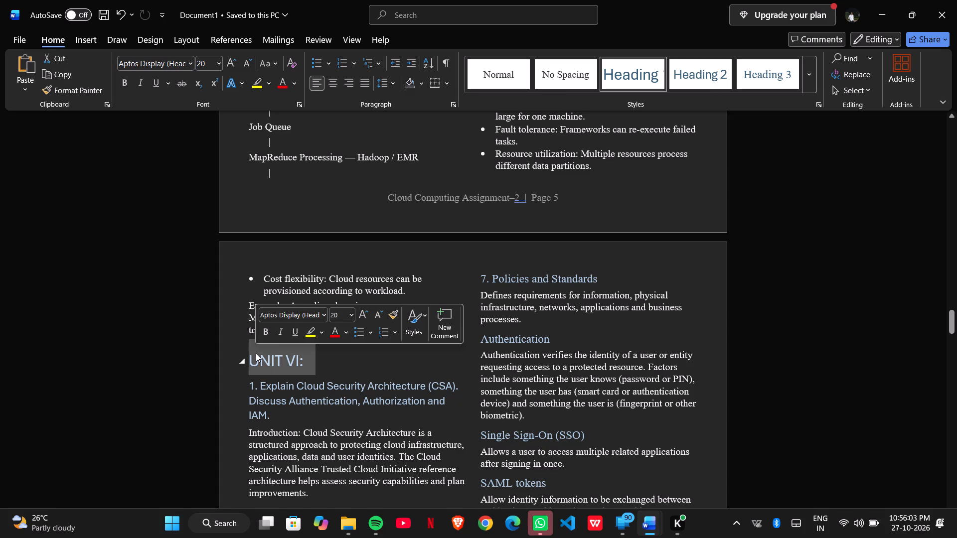
pyautogui.click(337, 315)
pyautogui.press('1')
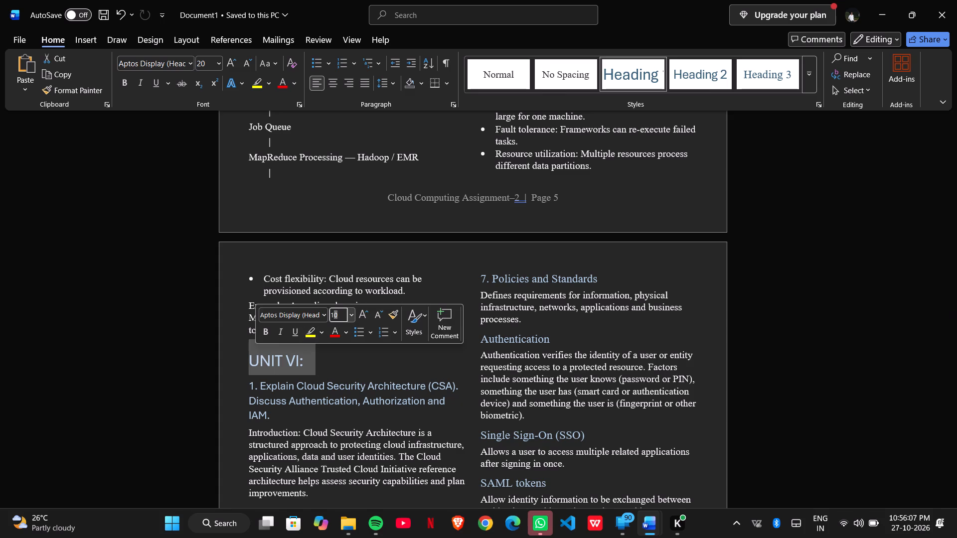
pyautogui.press('4')
pyautogui.press('Return')
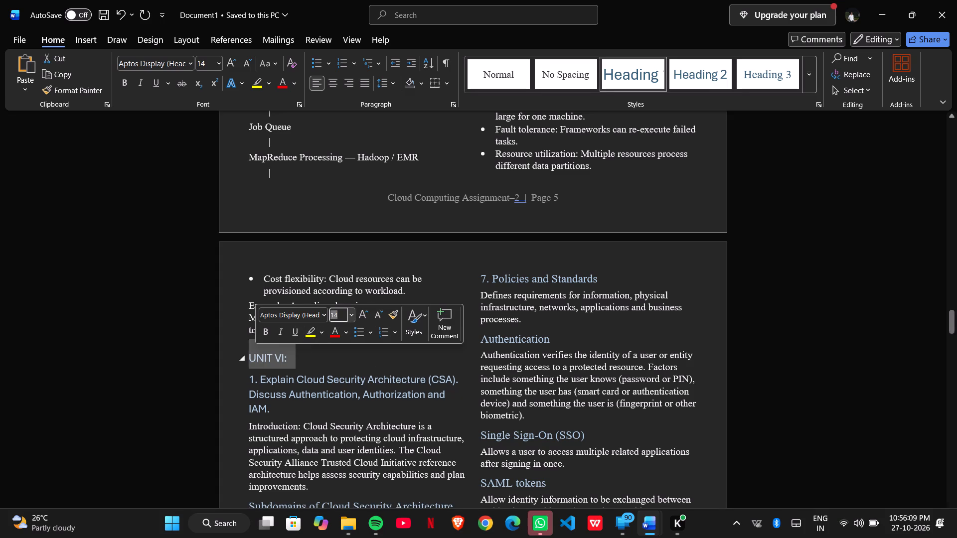
pyautogui.click(370, 432)
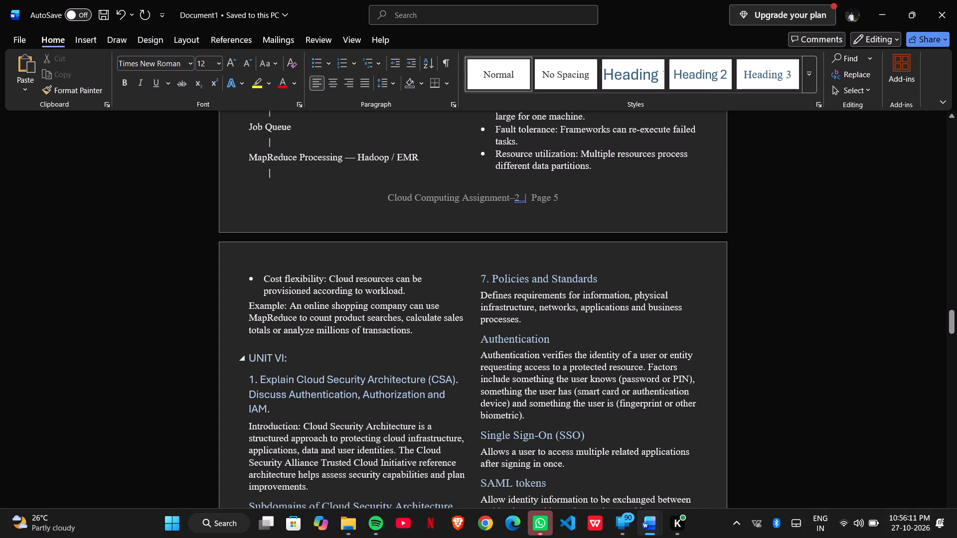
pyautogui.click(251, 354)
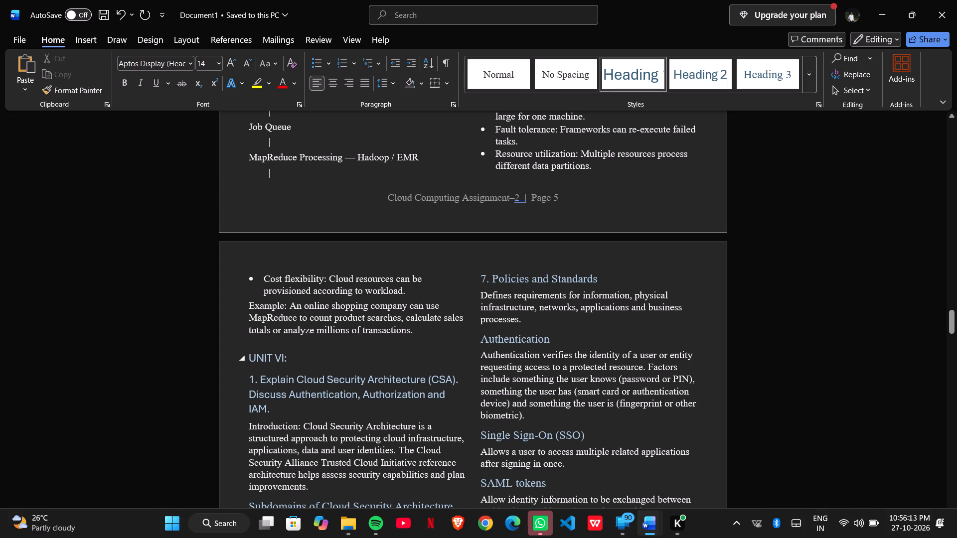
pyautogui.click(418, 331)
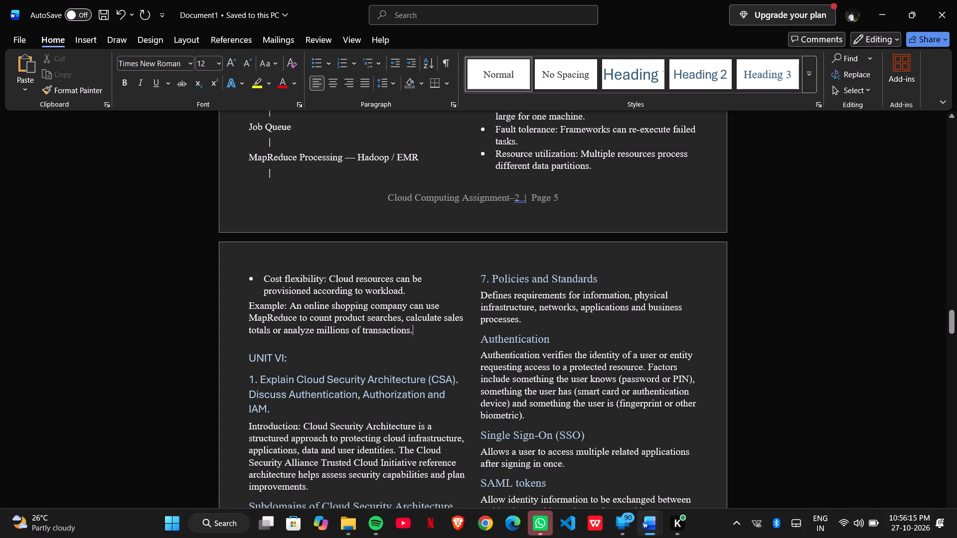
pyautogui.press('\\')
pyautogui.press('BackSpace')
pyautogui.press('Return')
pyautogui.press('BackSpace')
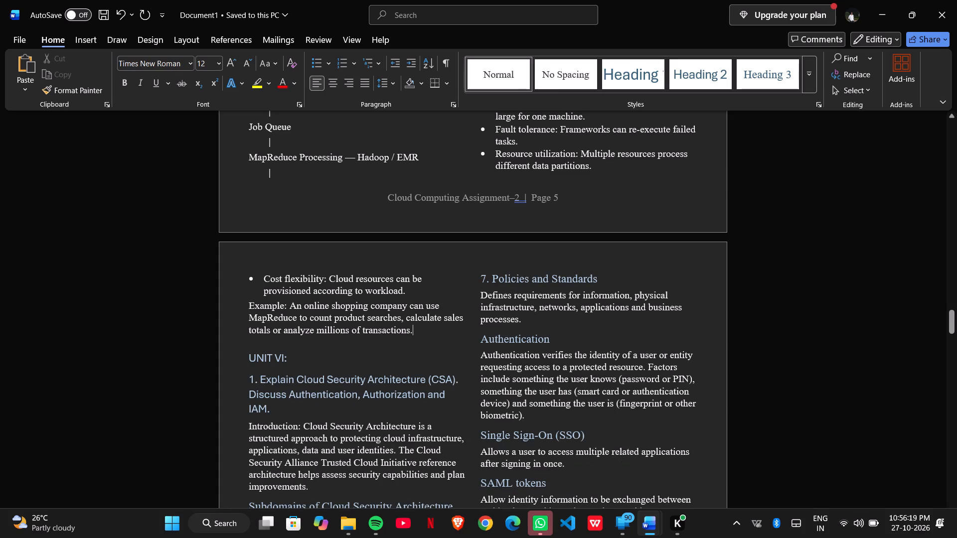
# Delete the Conclusion paragraph about Cloud Security Architecture, just before "2. Explain data security and key management".
pyautogui.scroll(-1, 452, 349)
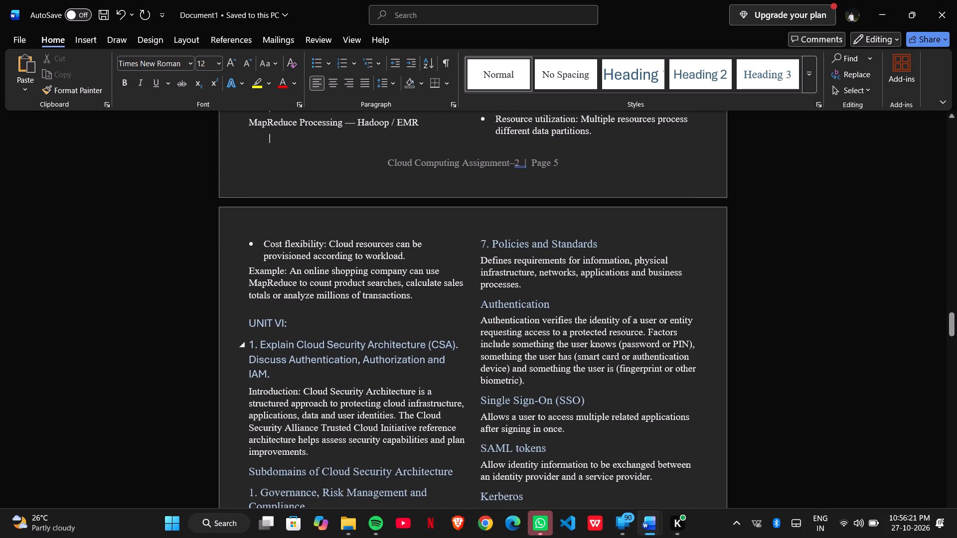
pyautogui.scroll(-2, 452, 349)
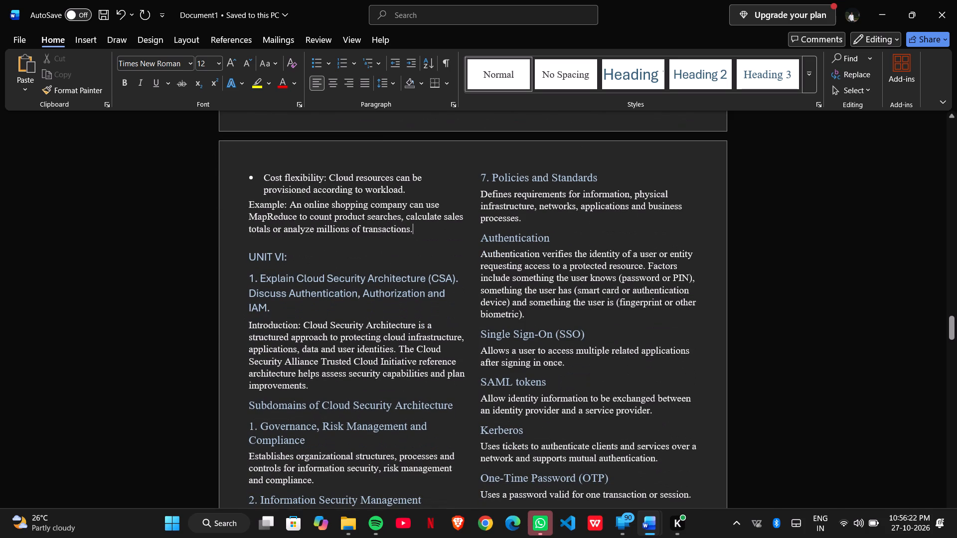
pyautogui.scroll(-2, 452, 349)
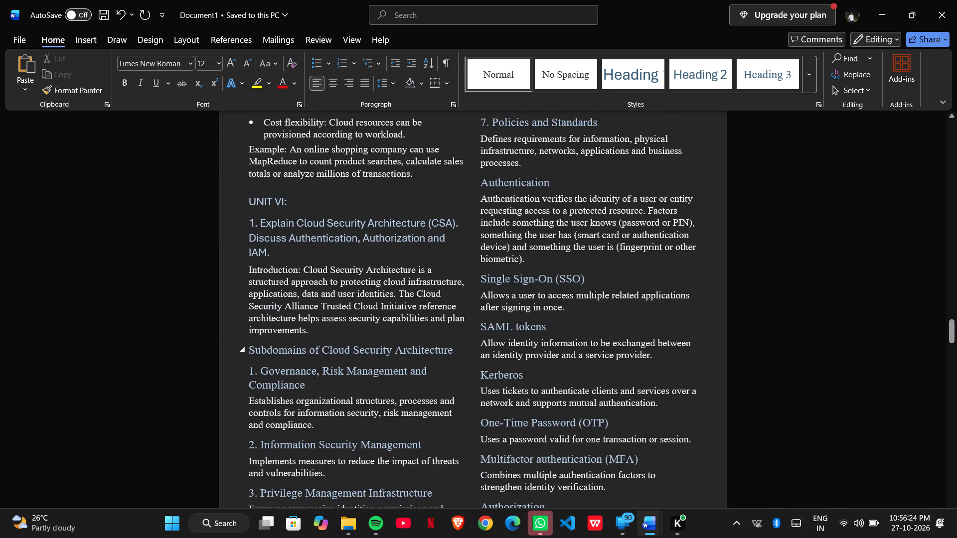
pyautogui.scroll(-3, 452, 349)
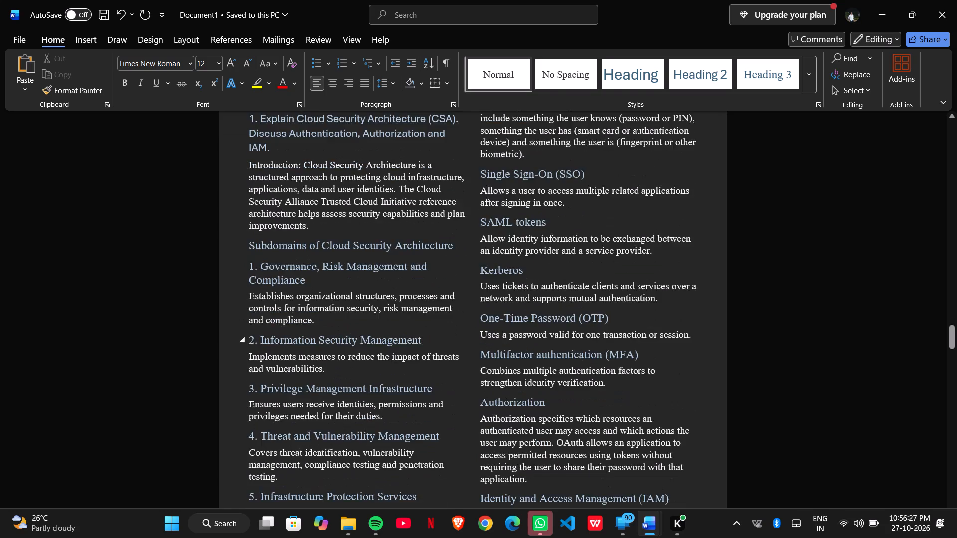
pyautogui.scroll(-3, 452, 349)
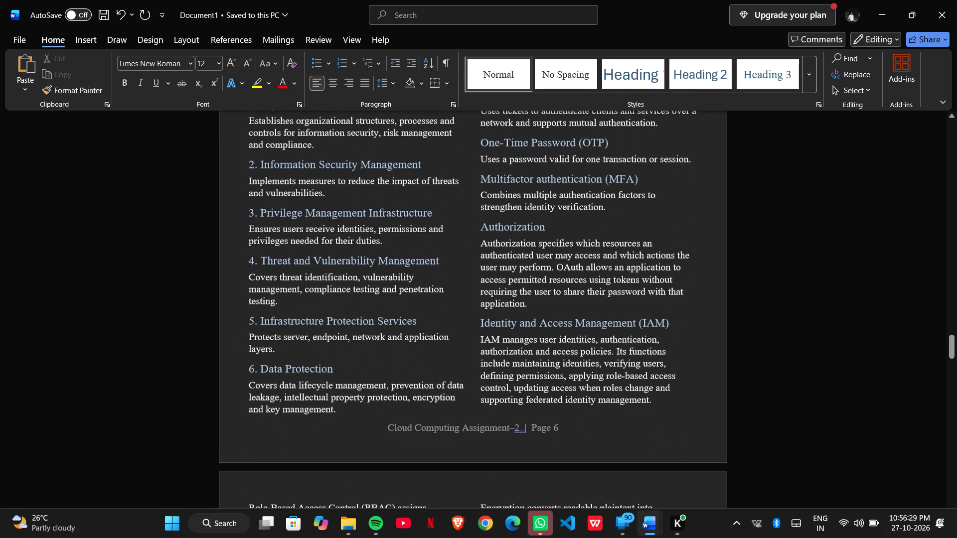
pyautogui.scroll(-6, 452, 349)
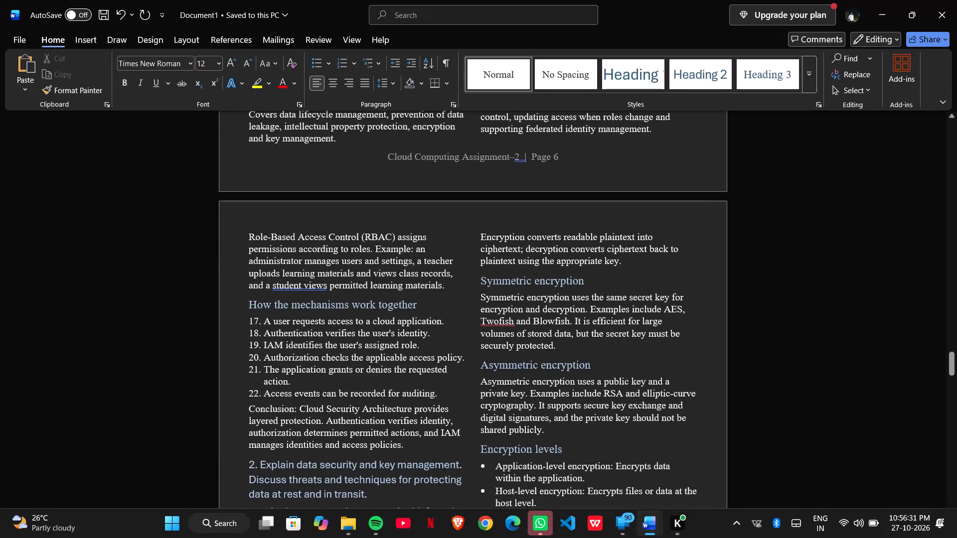
pyautogui.scroll(-1, 452, 349)
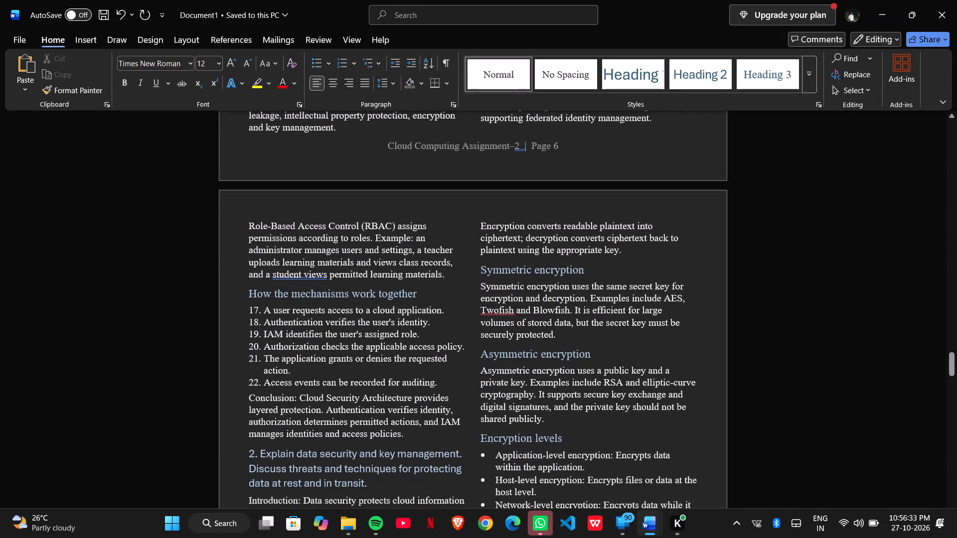
pyautogui.scroll(-1, 452, 349)
pyautogui.moveTo(420, 399); pyautogui.dragTo(241, 368)
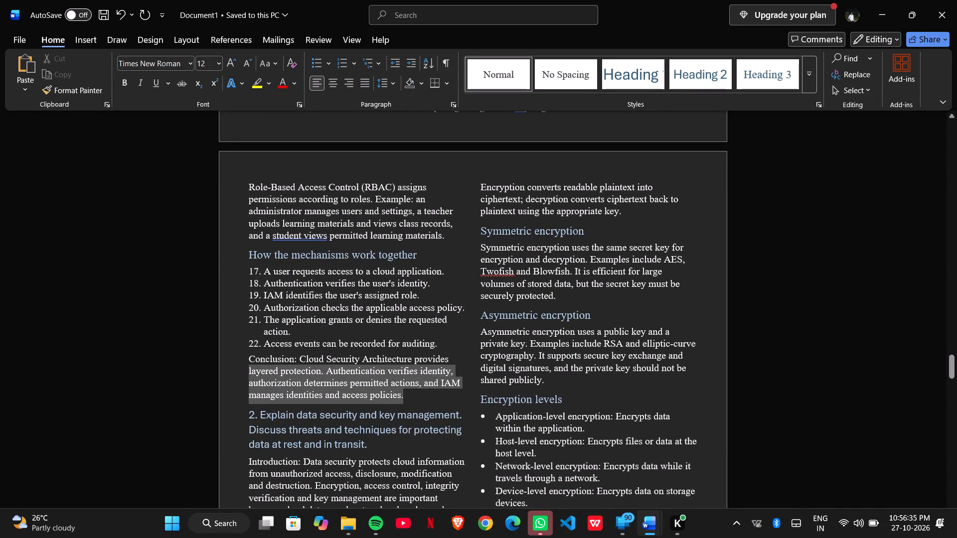
pyautogui.moveTo(241, 368); pyautogui.dragTo(238, 361)
pyautogui.press('BackSpace')
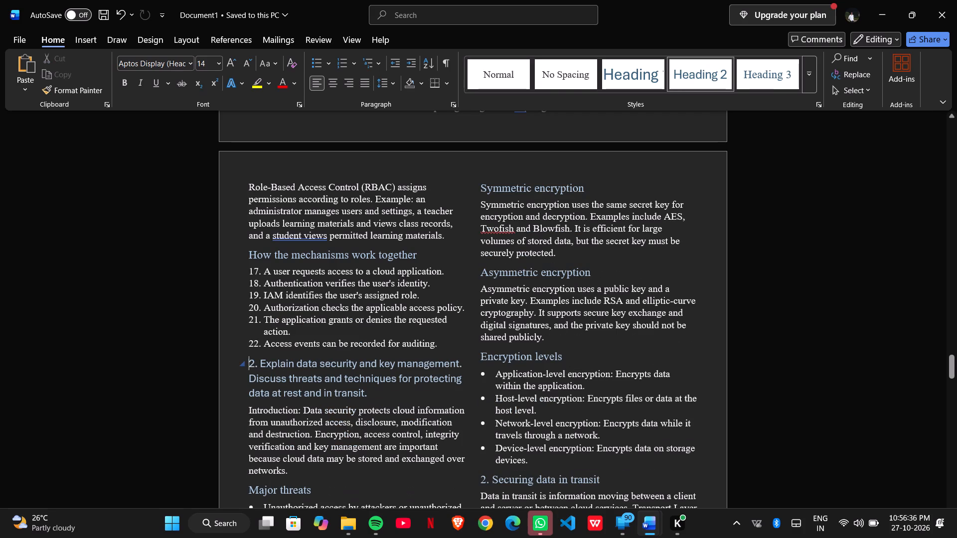
# Delete the Conclusion paragraph about encryption, TLS and key lifecycle management, just before "3. Explain auditing in cloud security".
pyautogui.scroll(-2, 339, 352)
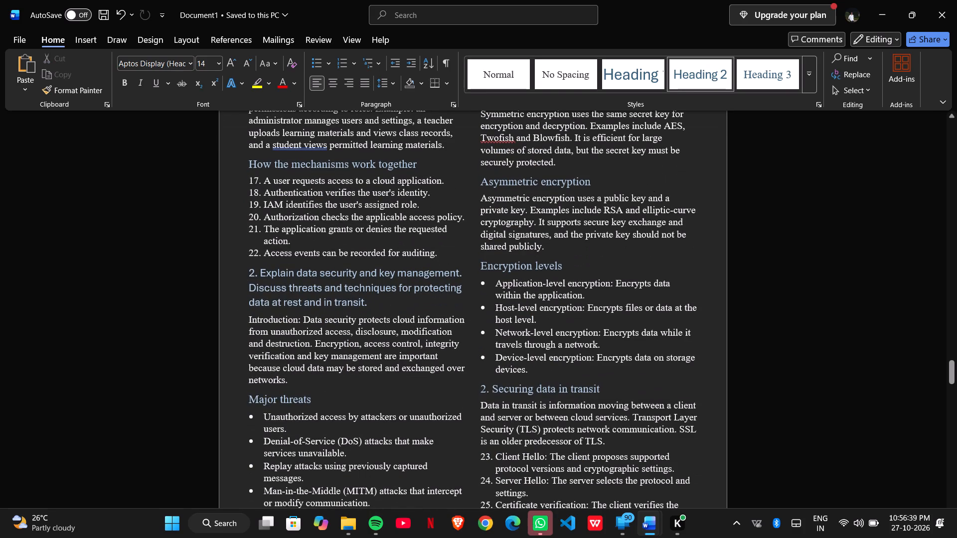
pyautogui.scroll(-3, 339, 352)
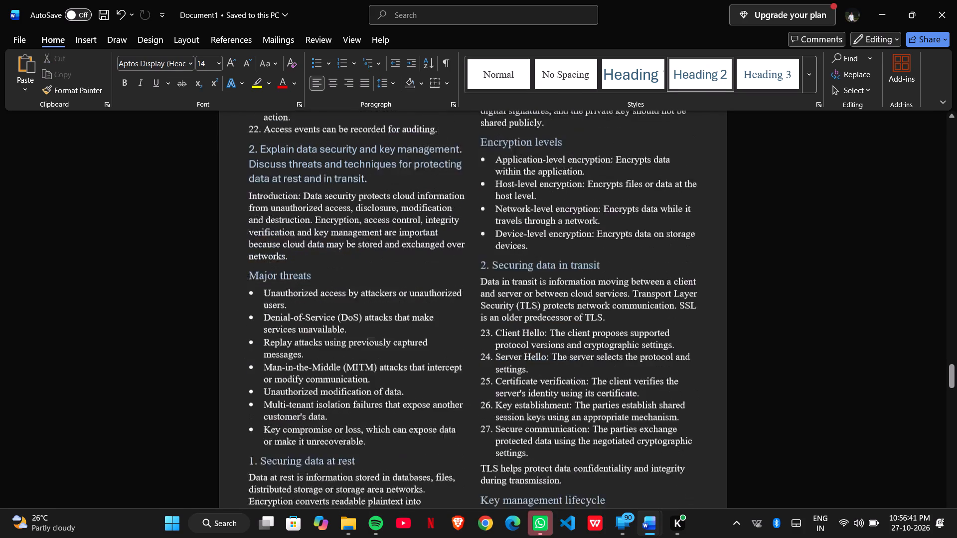
pyautogui.scroll(-5, 339, 352)
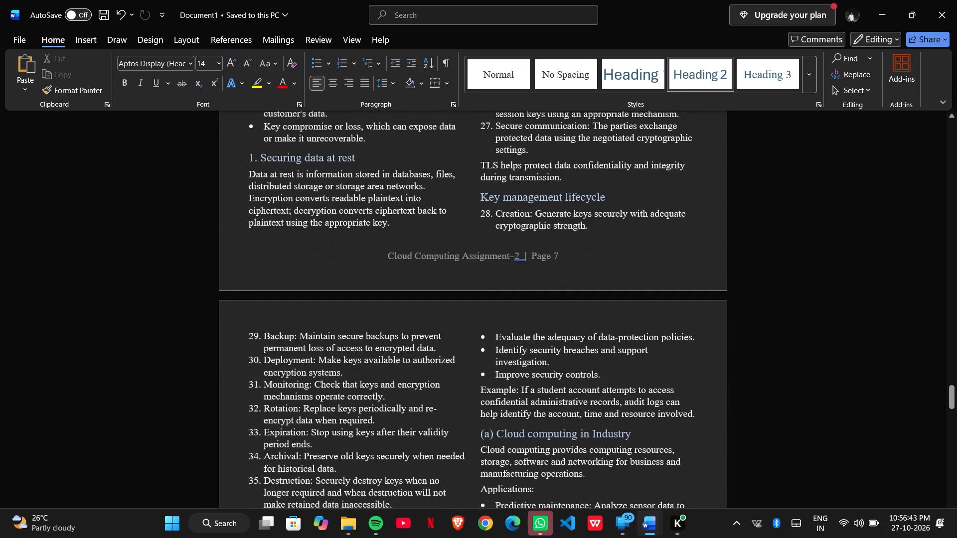
pyautogui.scroll(2, 339, 352)
pyautogui.scroll(-1, 339, 352)
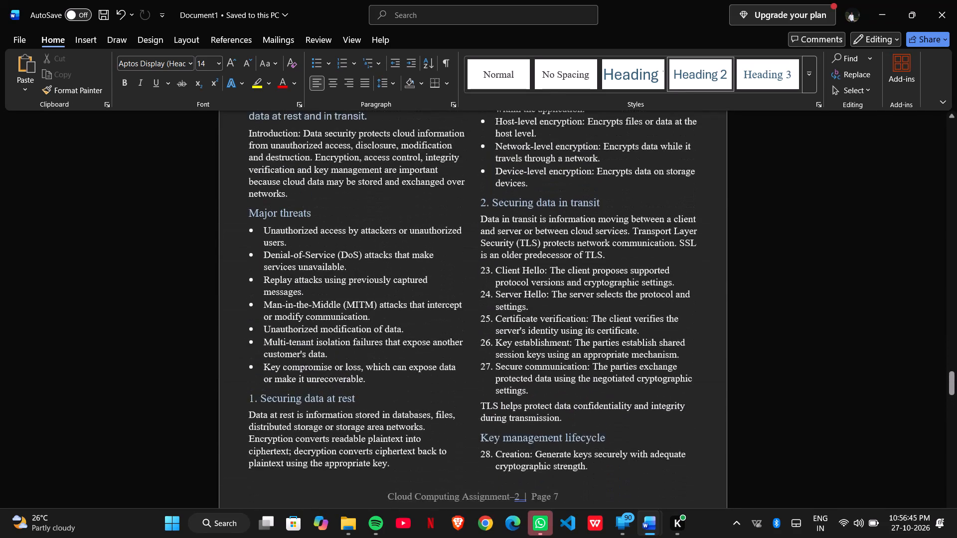
pyautogui.scroll(-3, 339, 352)
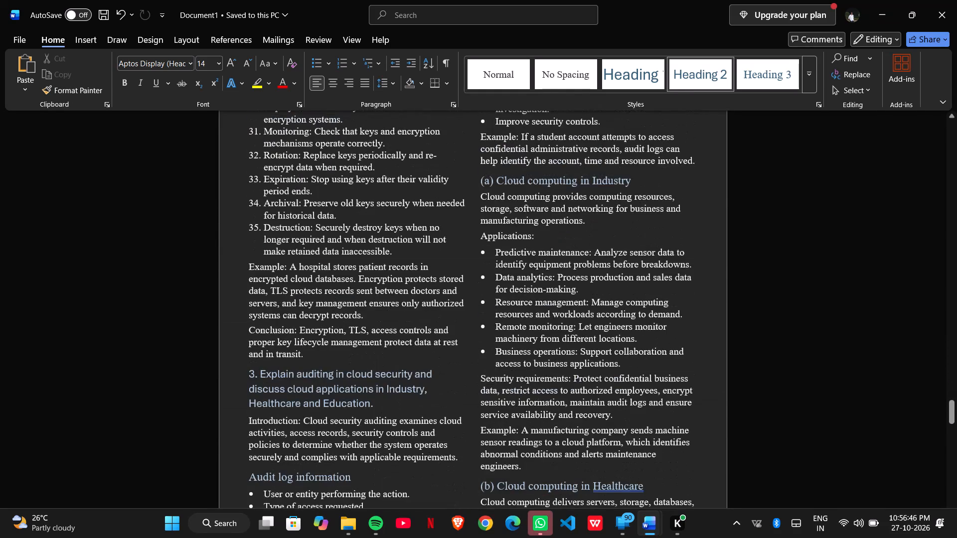
pyautogui.moveTo(310, 350); pyautogui.dragTo(233, 334)
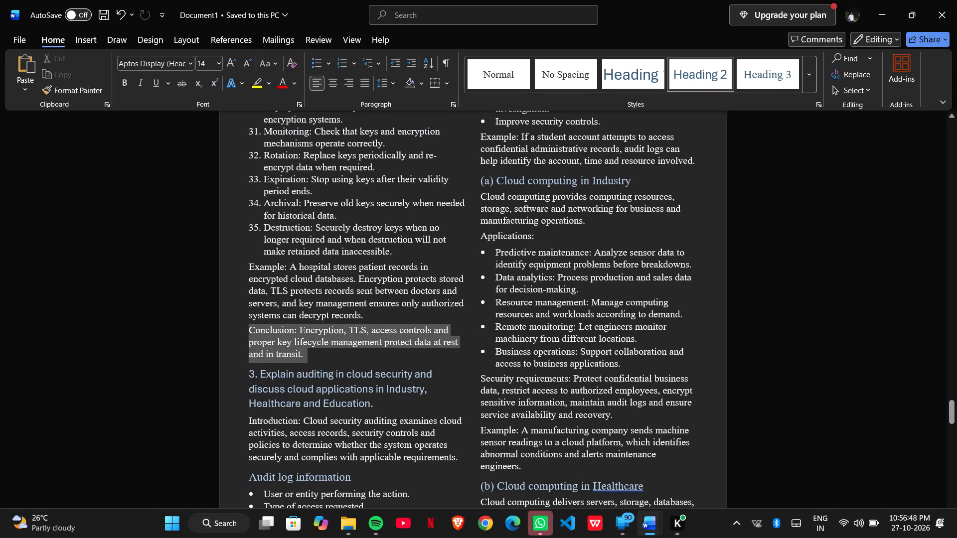
pyautogui.moveTo(233, 334); pyautogui.dragTo(233, 333)
pyautogui.press('BackSpace')
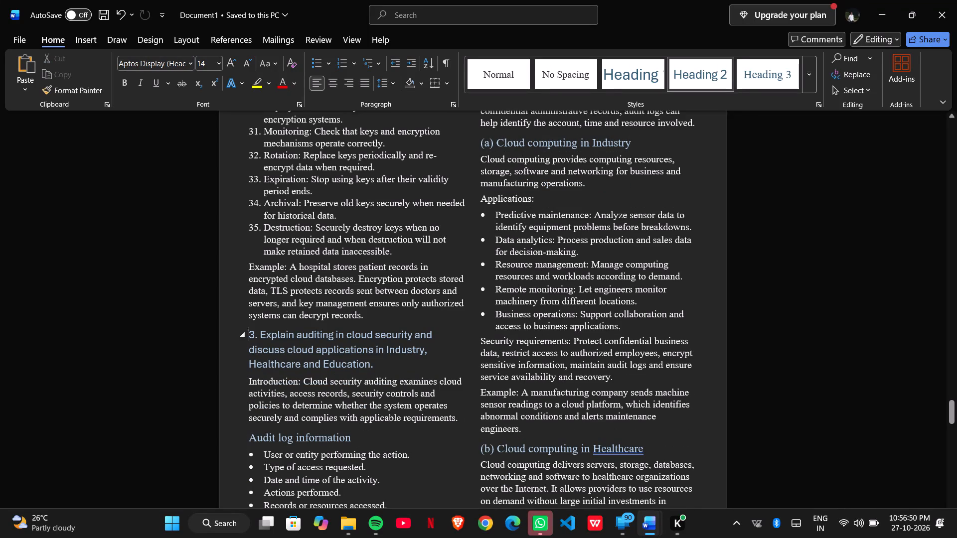
# Delete the Conclusion paragraph about auditing and cloud computing in the three domains, just before "SHORT ANSWERS WITH EXAMPLES".
pyautogui.scroll(-1, 402, 328)
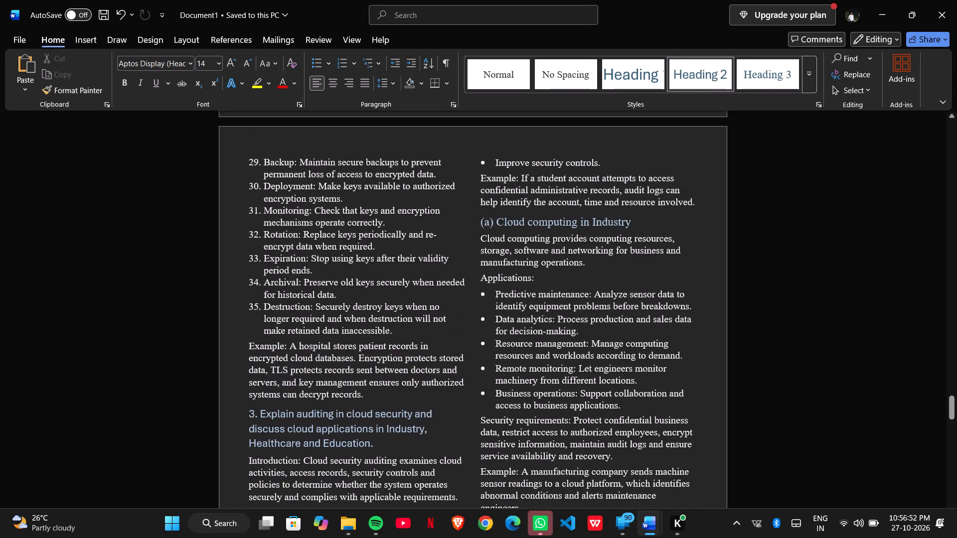
pyautogui.scroll(-6, 402, 328)
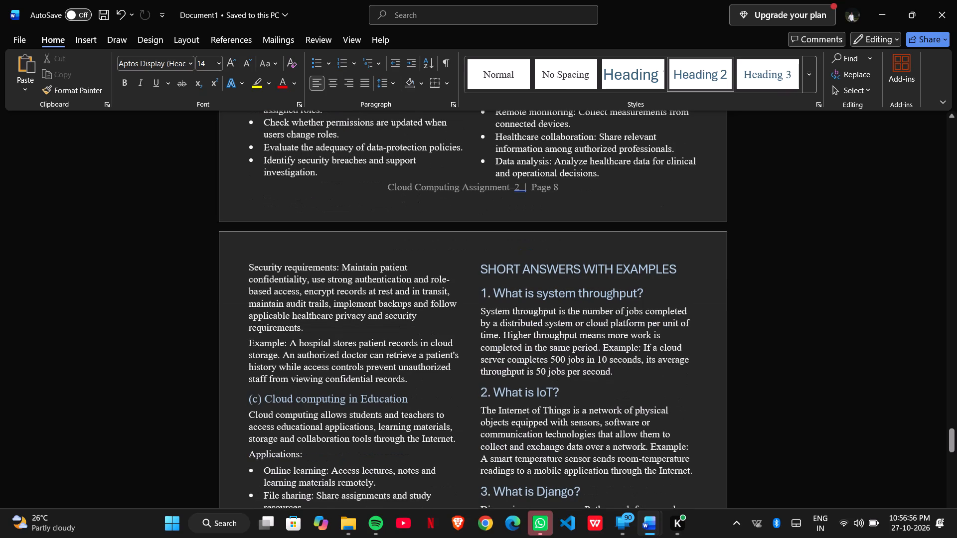
pyautogui.scroll(-2, 407, 352)
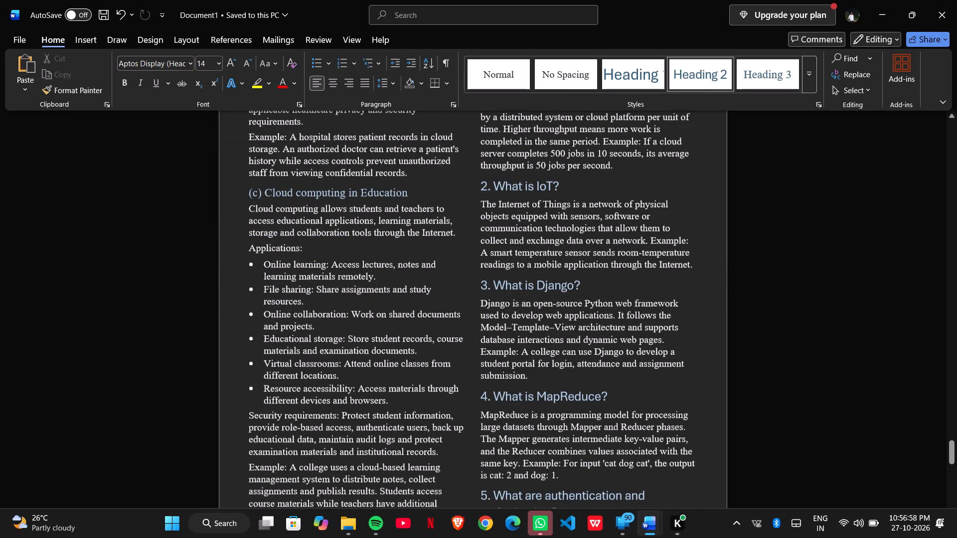
pyautogui.scroll(-3, 407, 352)
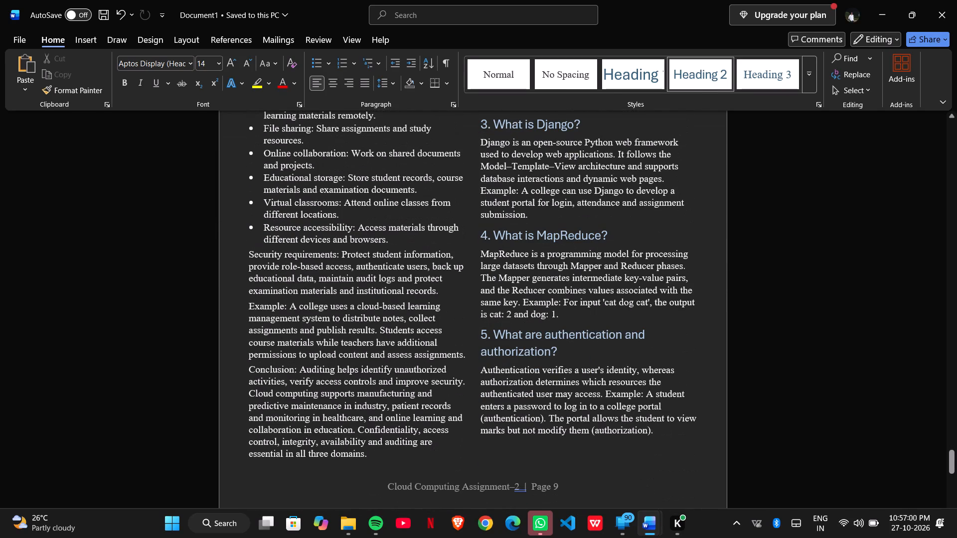
pyautogui.moveTo(374, 457); pyautogui.dragTo(272, 390)
pyautogui.moveTo(272, 390); pyautogui.dragTo(245, 373)
pyautogui.press('BackSpace')
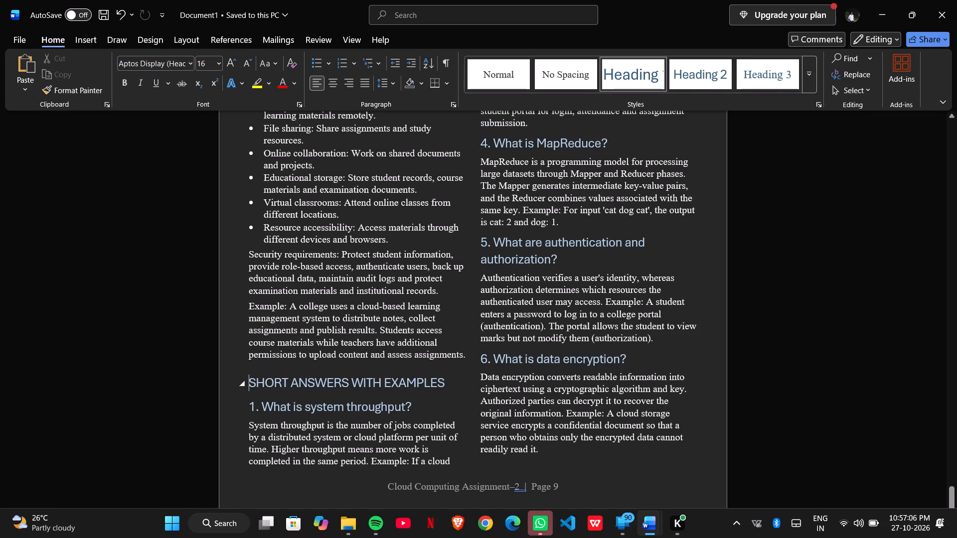
# Review the layout of the last pages, from the key management lifecycle list through the short answers.
pyautogui.scroll(-4, 450, 386)
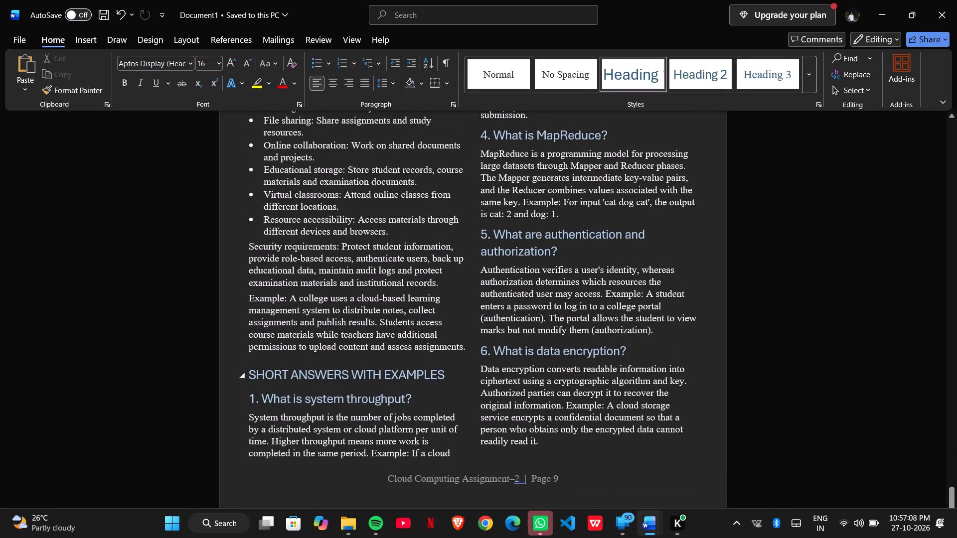
pyautogui.scroll(1, 434, 388)
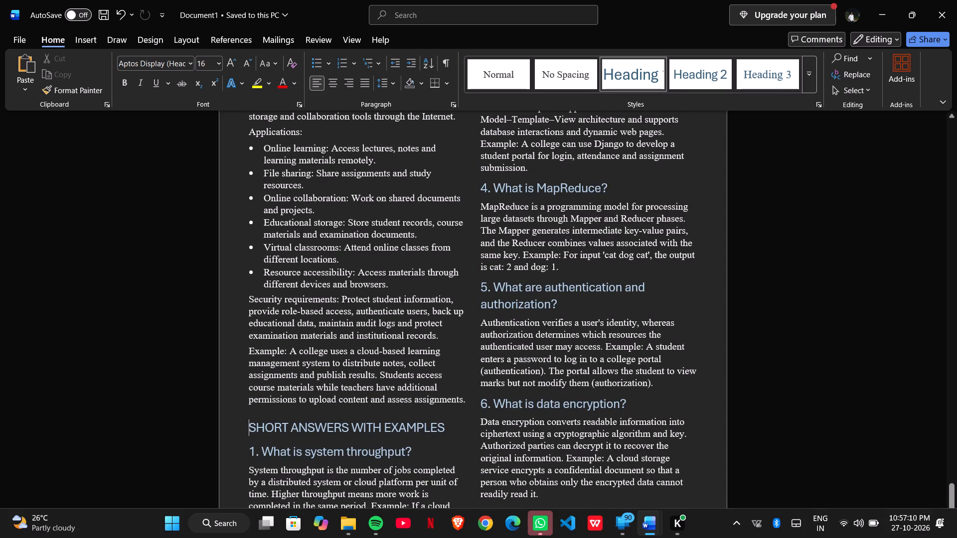
pyautogui.scroll(6, 434, 388)
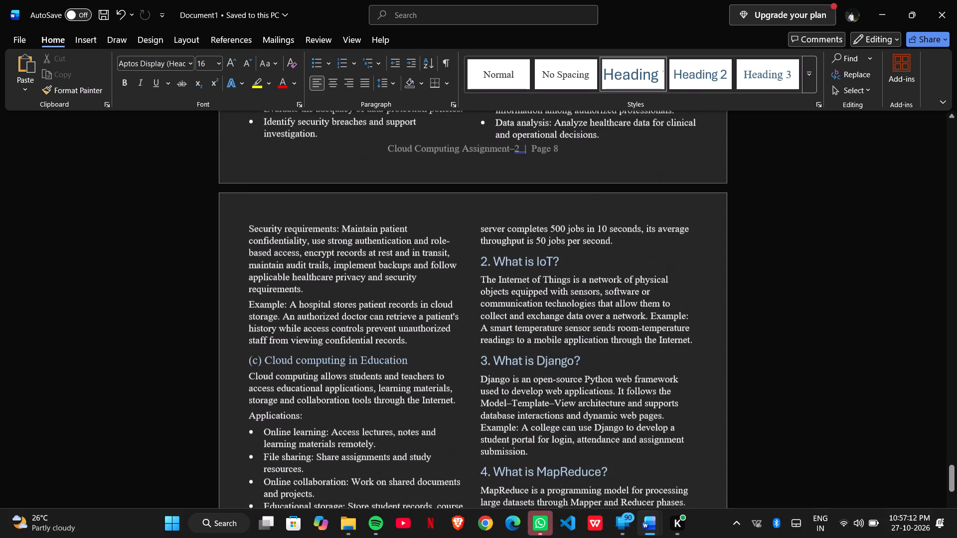
pyautogui.scroll(4, 434, 388)
pyautogui.scroll(1, 488, 281)
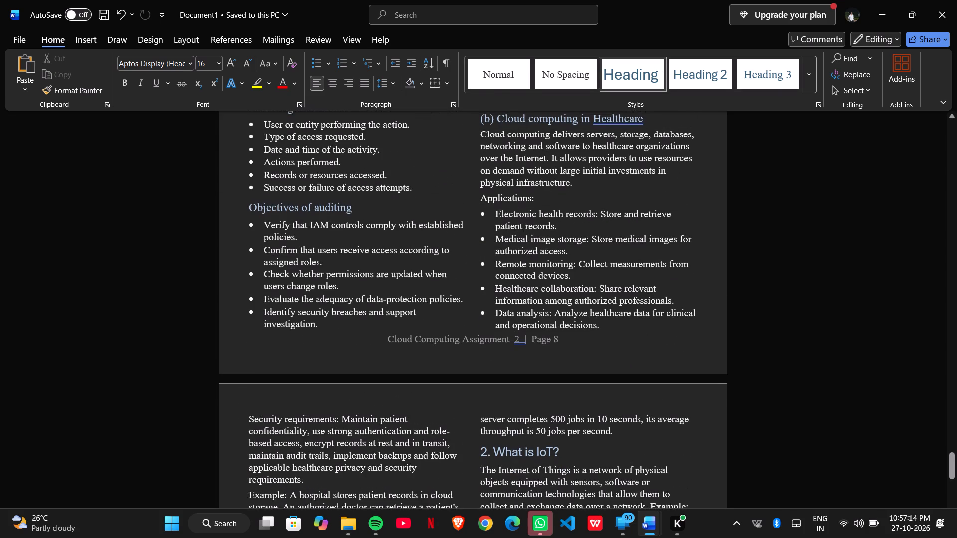
pyautogui.scroll(5, 488, 281)
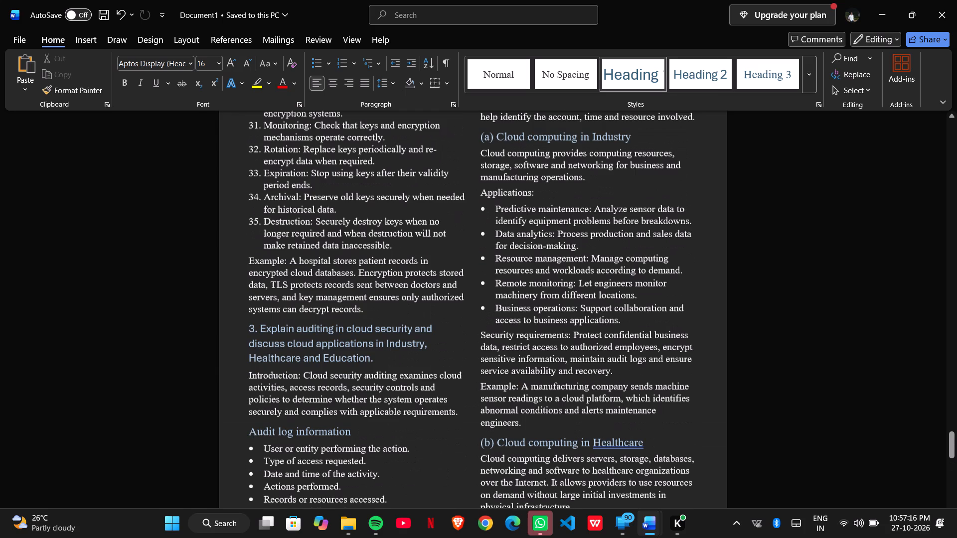
pyautogui.scroll(4, 488, 281)
pyautogui.scroll(-1, 488, 281)
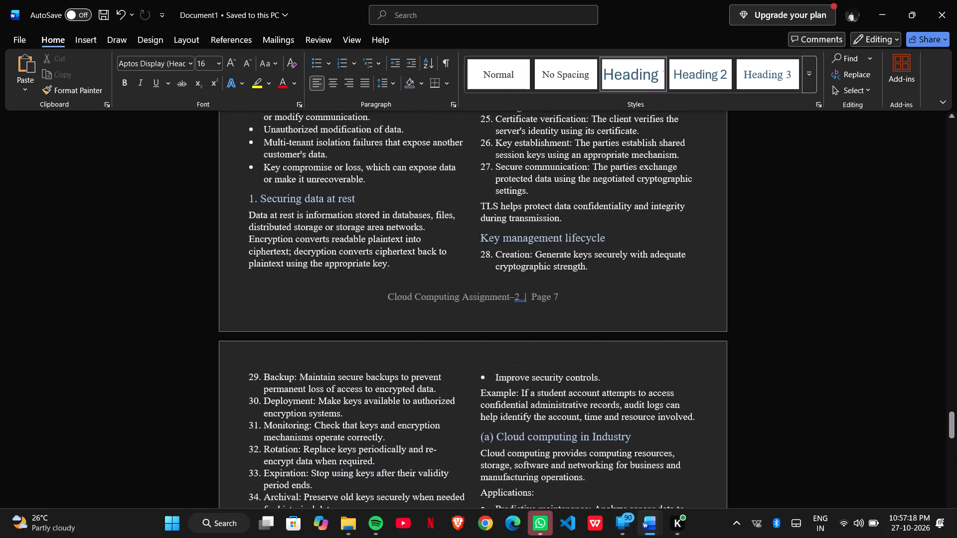
pyautogui.scroll(-12, 488, 281)
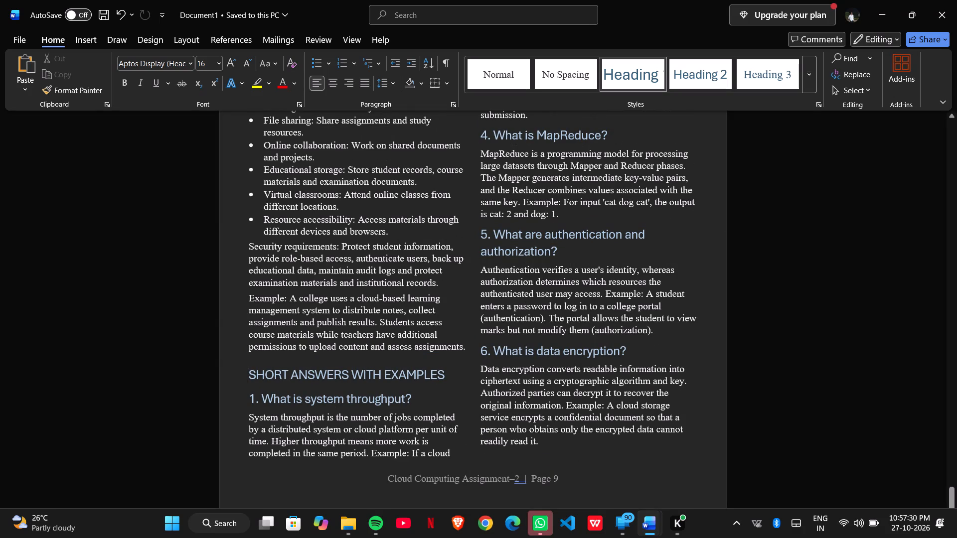
pyautogui.scroll(3, 489, 350)
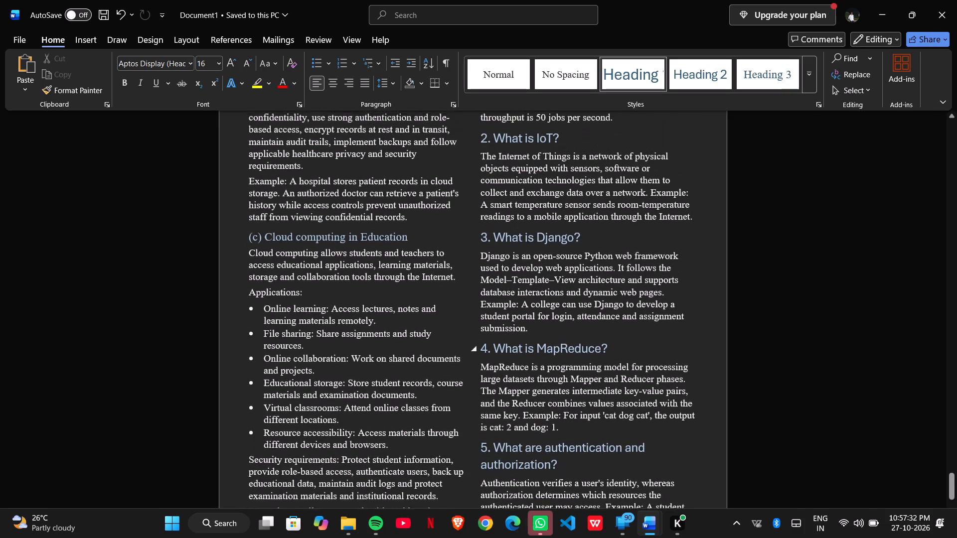
pyautogui.scroll(-5, 489, 350)
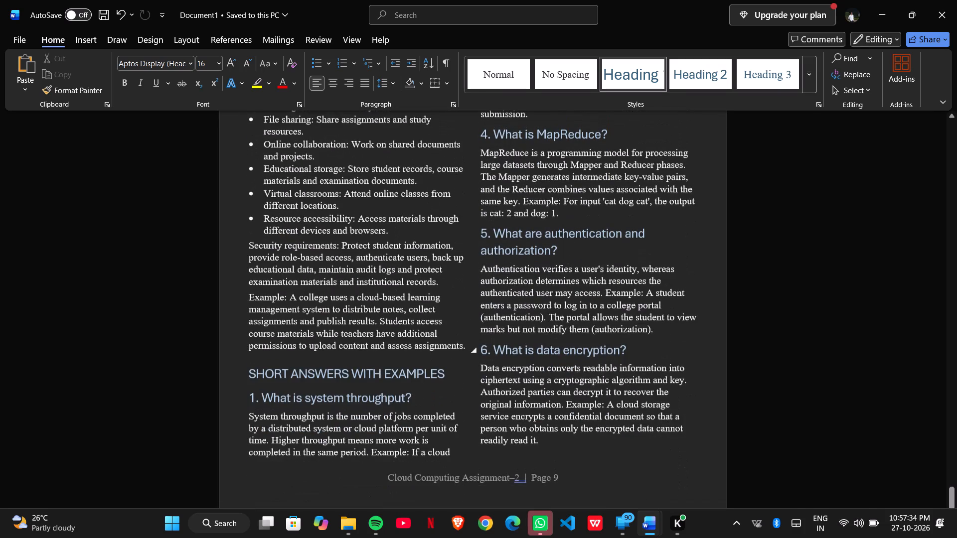
# Review the layout of the whole assignment document, from the short answers on page 9 back to the Unit IV title page.
pyautogui.scroll(16, 489, 350)
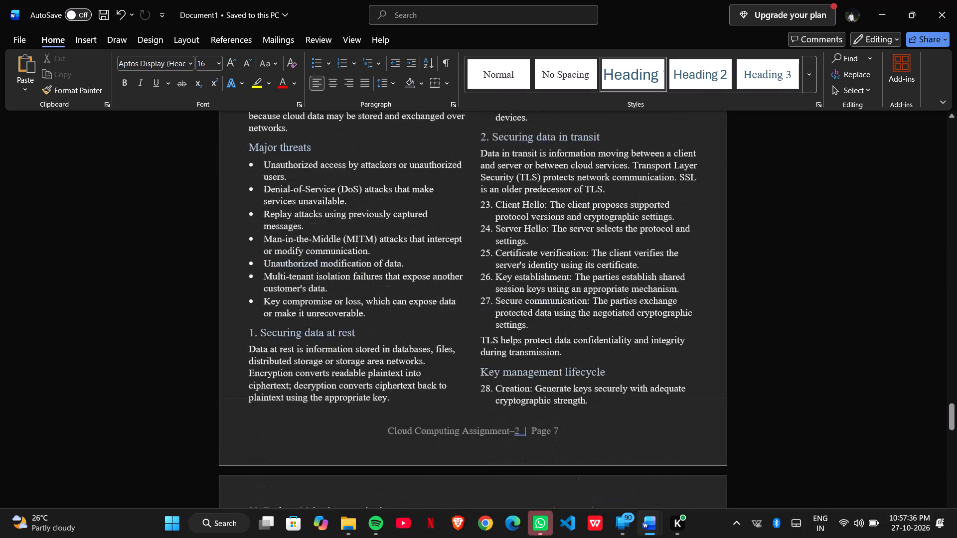
pyautogui.scroll(8, 489, 350)
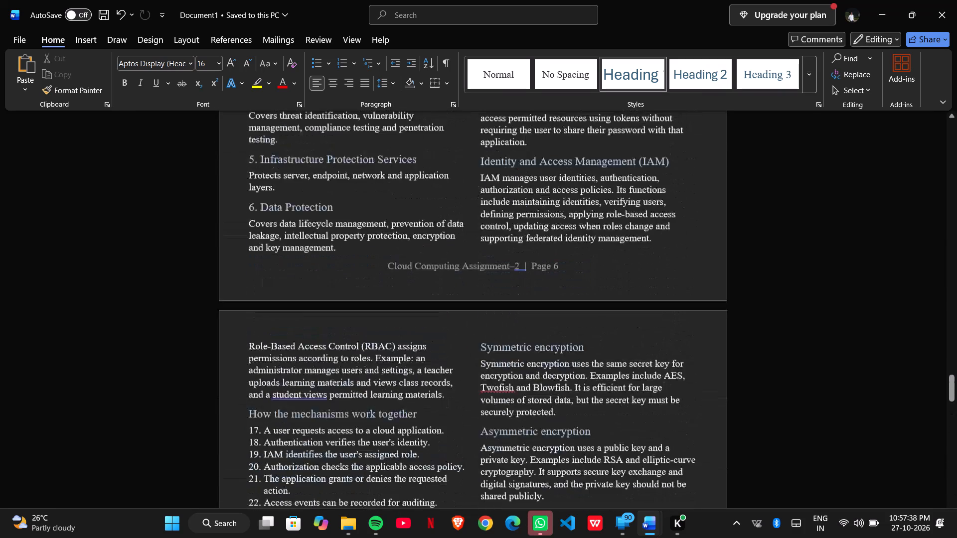
pyautogui.scroll(2, 489, 350)
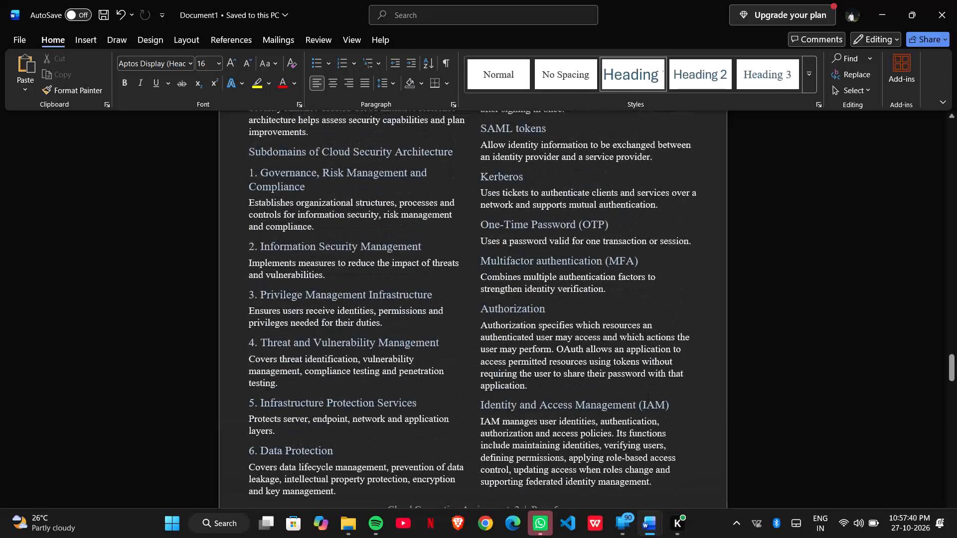
pyautogui.scroll(7, 489, 350)
pyautogui.scroll(3, 460, 268)
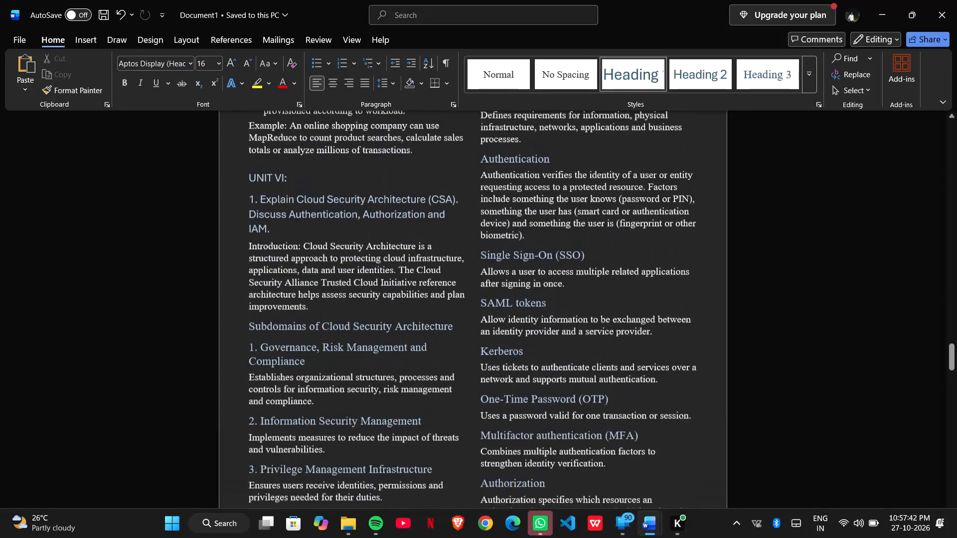
pyautogui.scroll(7, 460, 268)
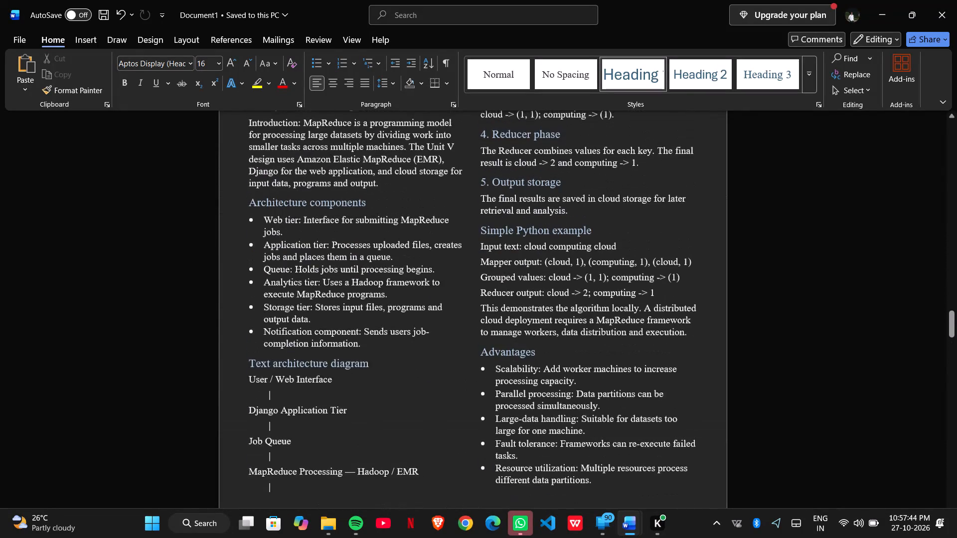
pyautogui.scroll(4, 460, 268)
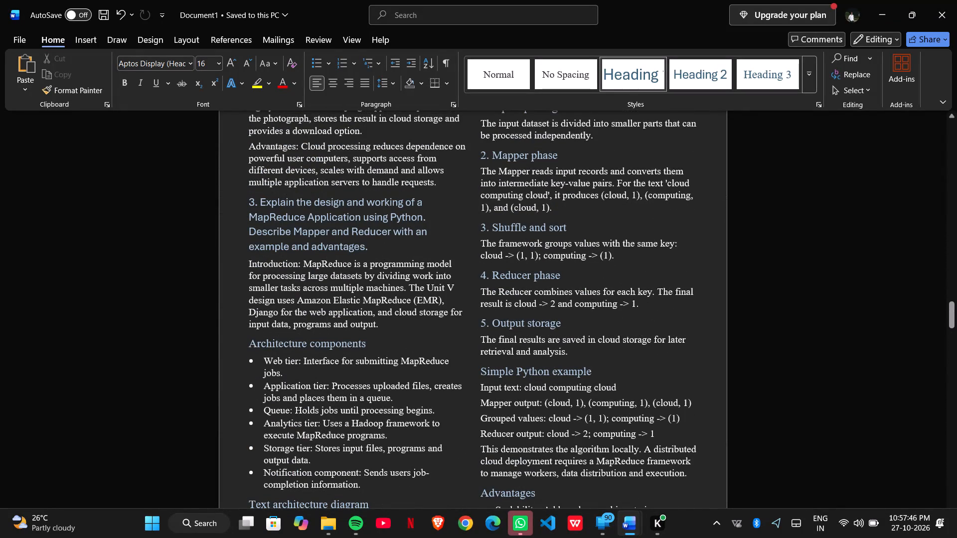
pyautogui.scroll(3, 460, 268)
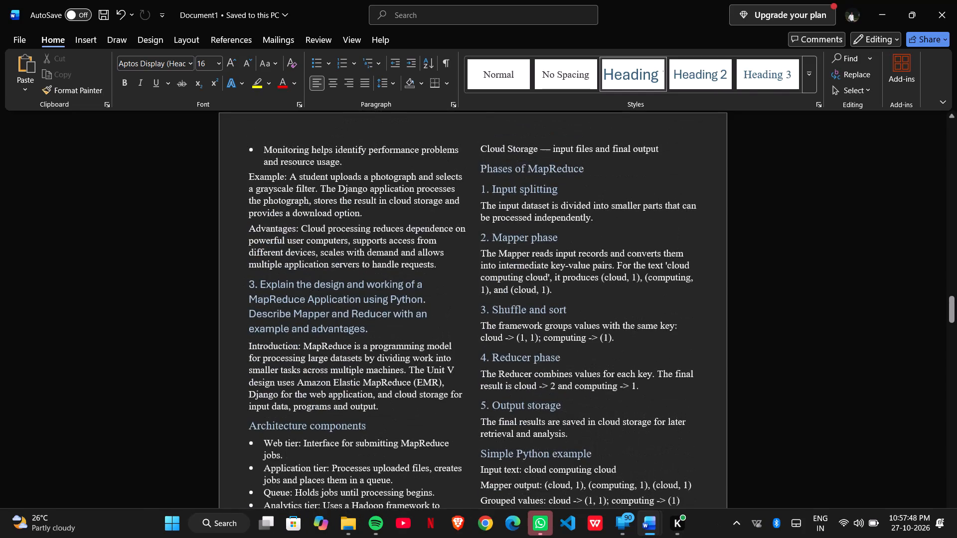
pyautogui.scroll(5, 460, 268)
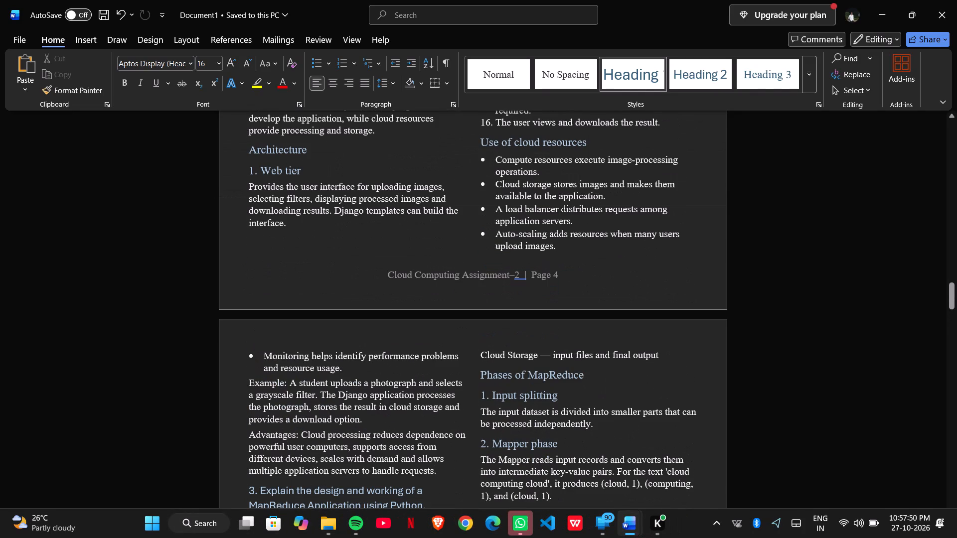
pyautogui.scroll(6, 460, 268)
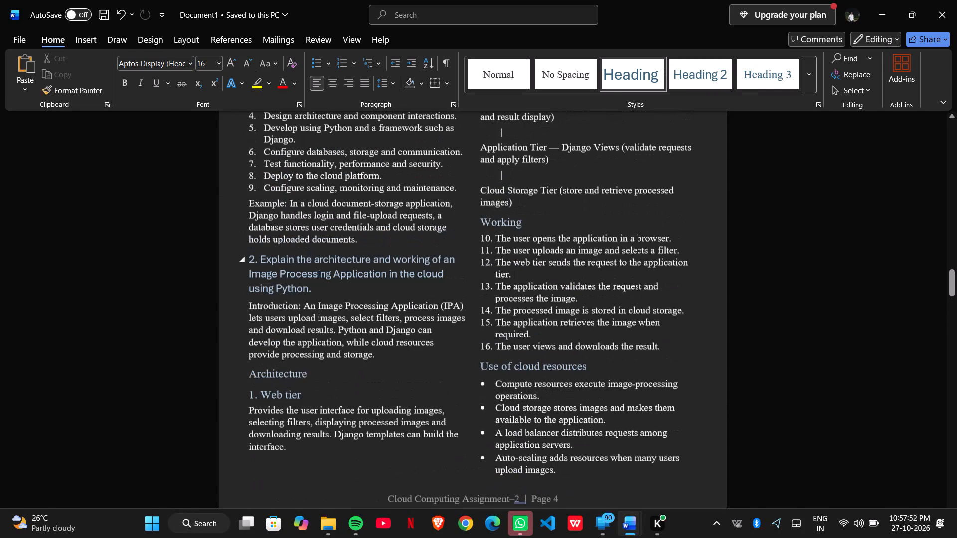
pyautogui.scroll(4, 460, 268)
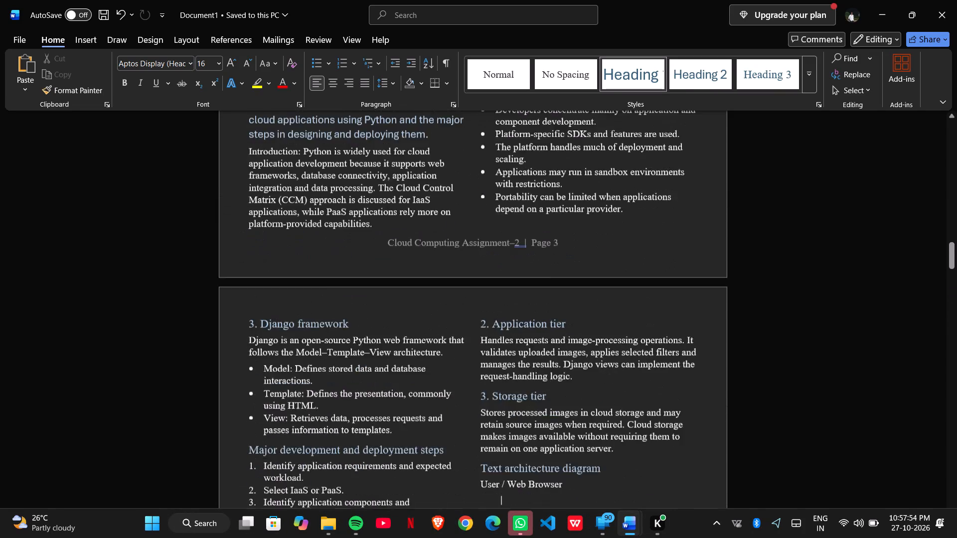
pyautogui.scroll(3, 460, 268)
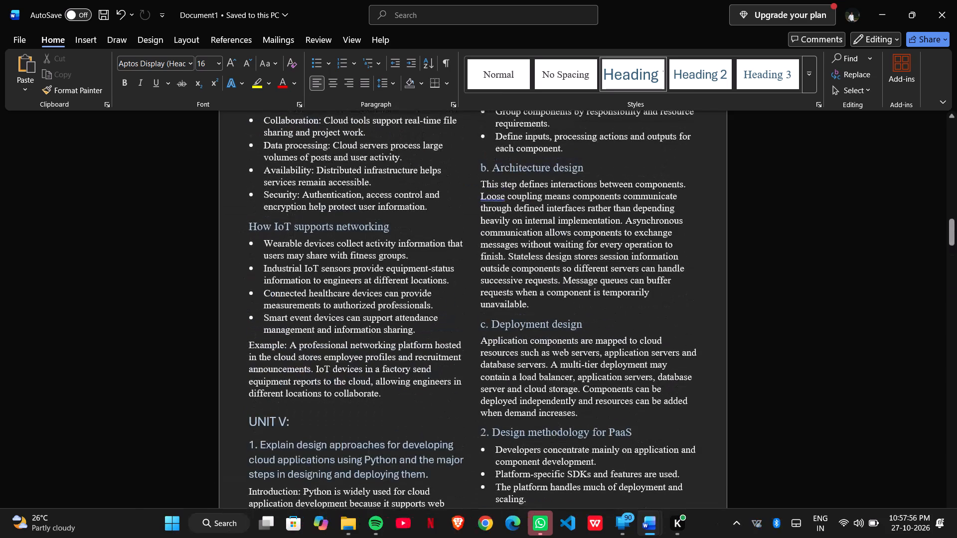
pyautogui.scroll(3, 460, 268)
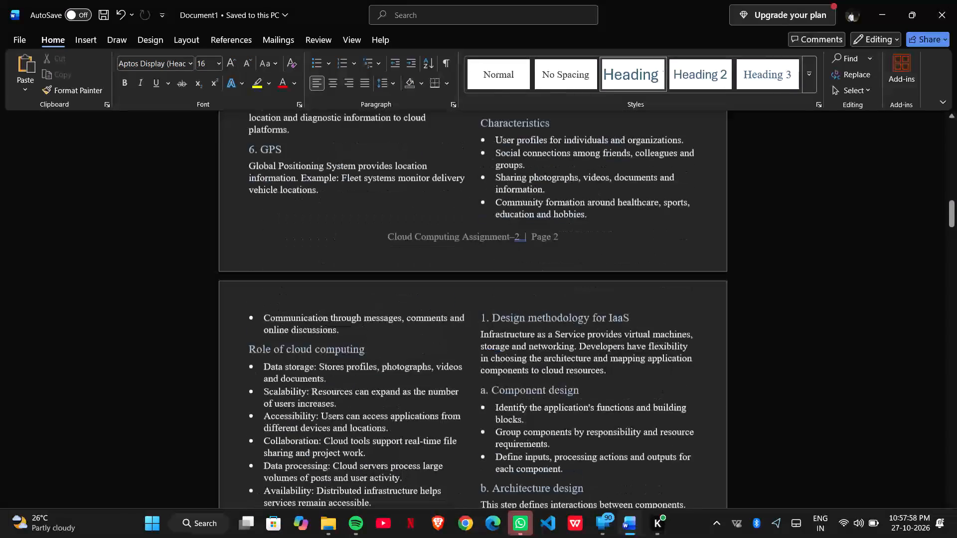
pyautogui.scroll(2, 460, 268)
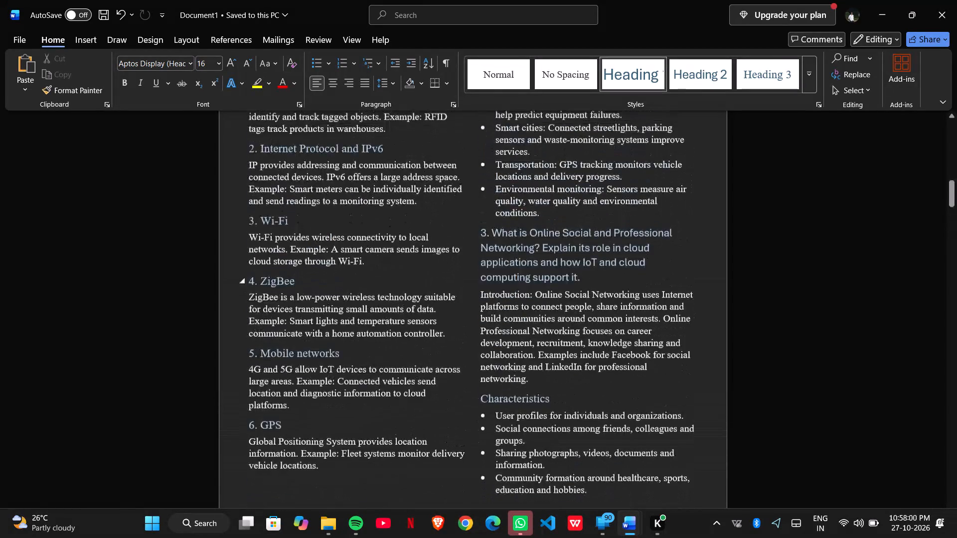
pyautogui.scroll(15, 460, 268)
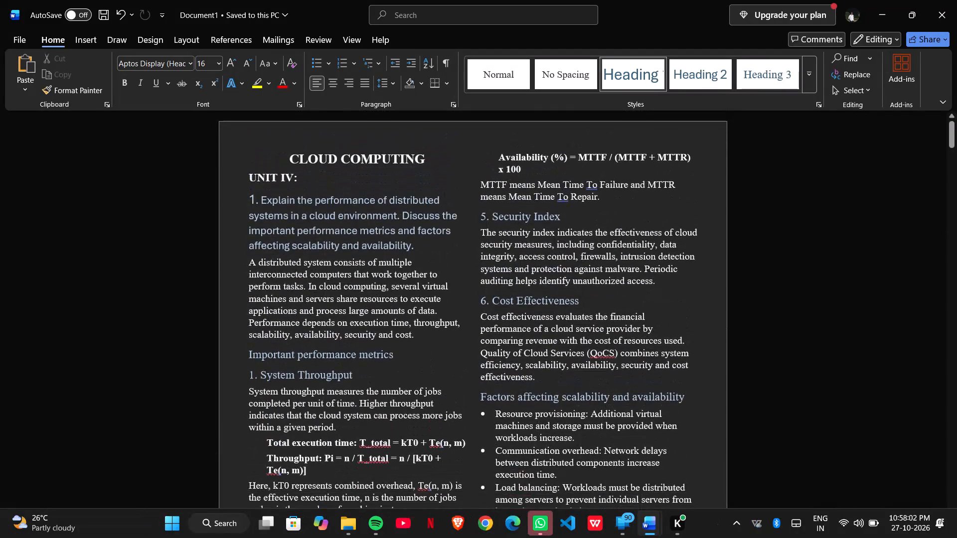
# Select and copy the entire text of the Cloud Computing assignment document.
pyautogui.click(389, 284)
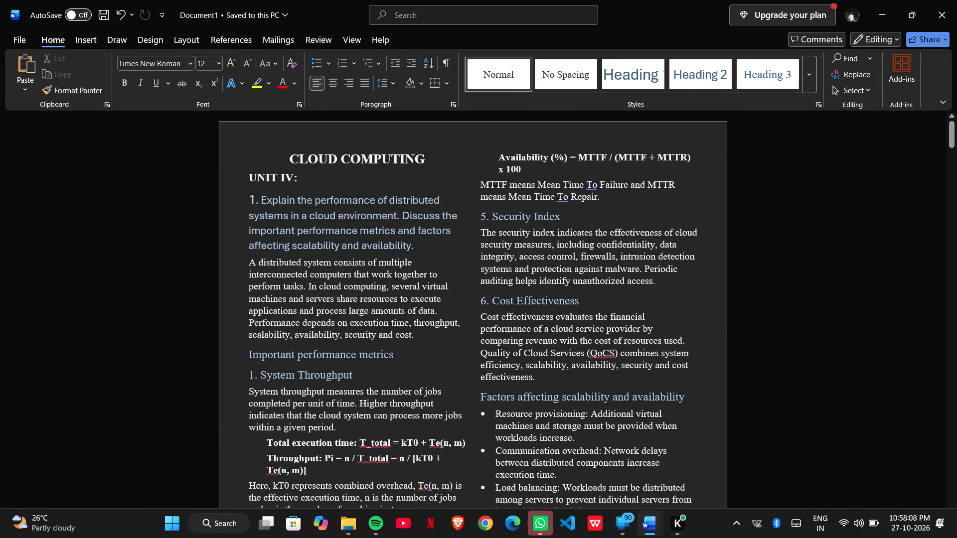
pyautogui.hotkey('ctrl', 'a')
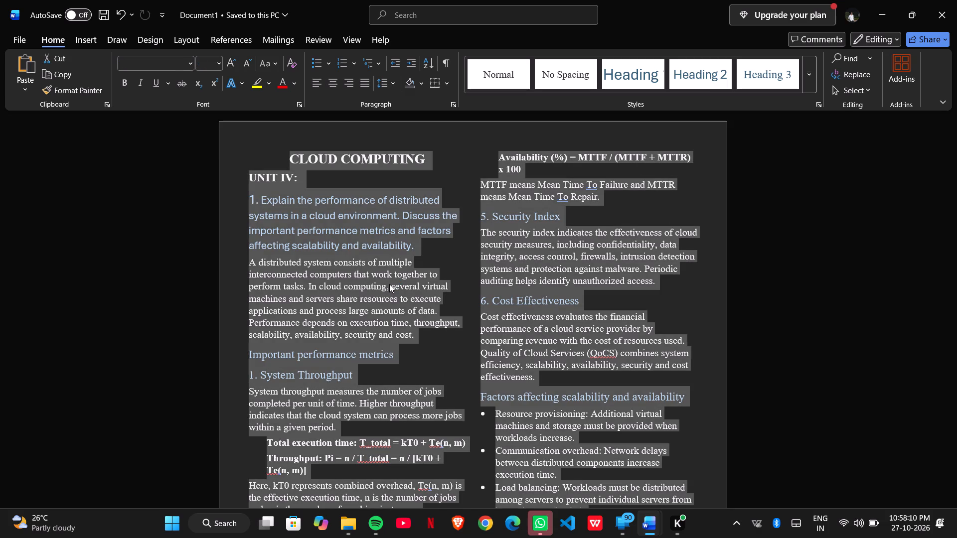
pyautogui.click(485, 525)
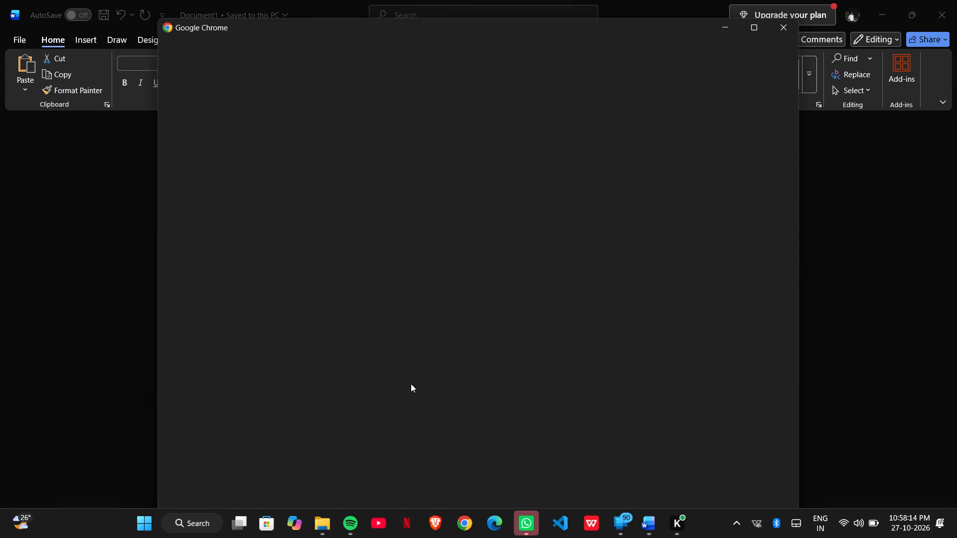
pyautogui.click(521, 316)
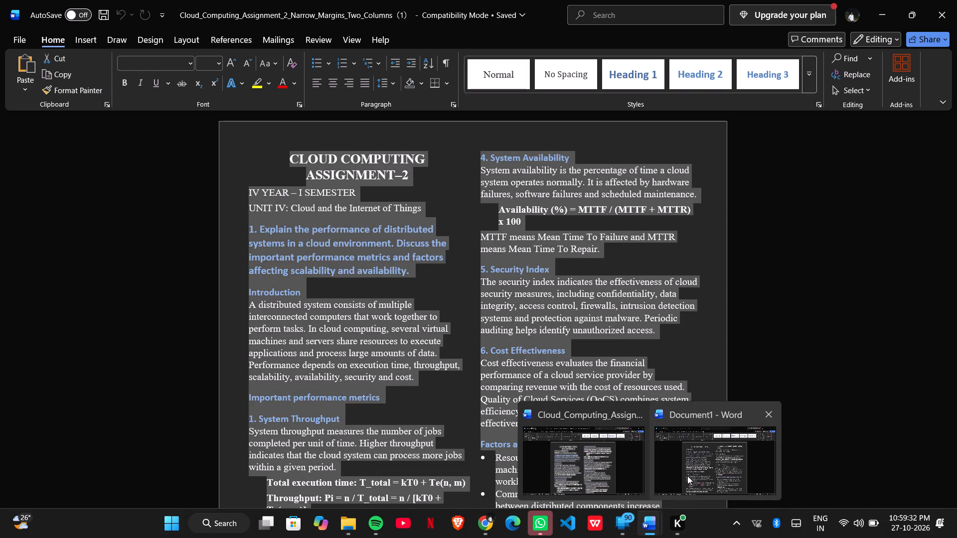
pyautogui.click(687, 476)
pyautogui.scroll(-14, 548, 260)
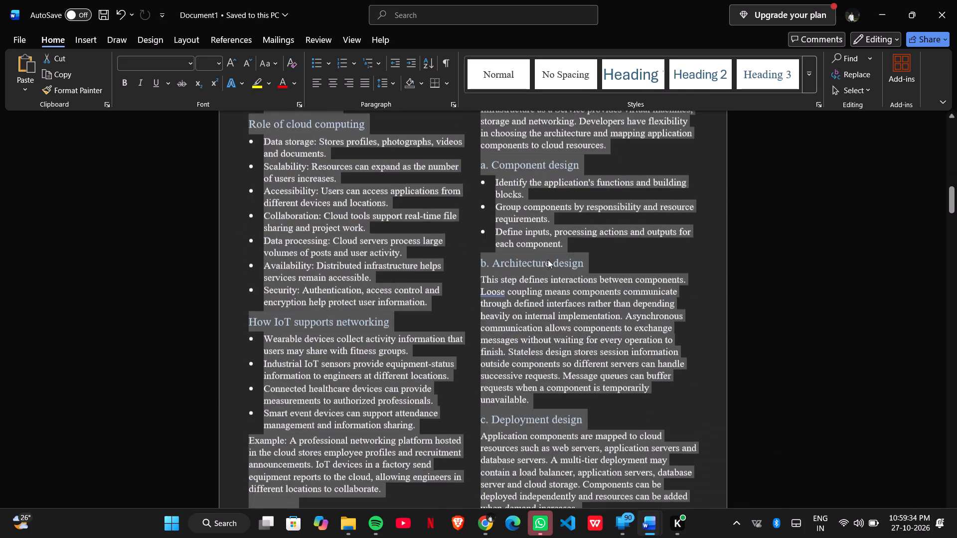
pyautogui.scroll(-15, 548, 260)
pyautogui.scroll(-14, 548, 260)
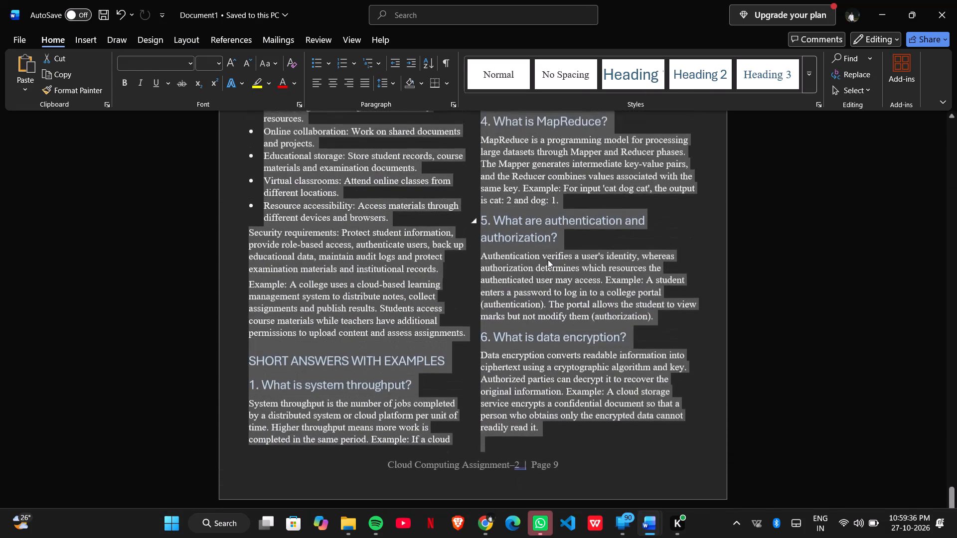
pyautogui.click(561, 452)
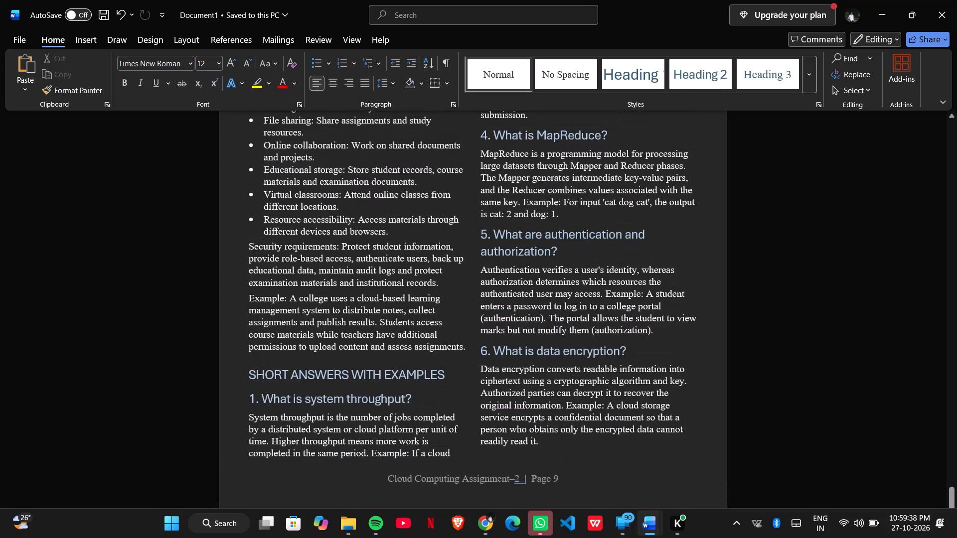
# Examine the closing pages of the condensed assignment in Document1, and review it back to the first page.
pyautogui.scroll(6, 515, 394)
pyautogui.scroll(-5, 515, 394)
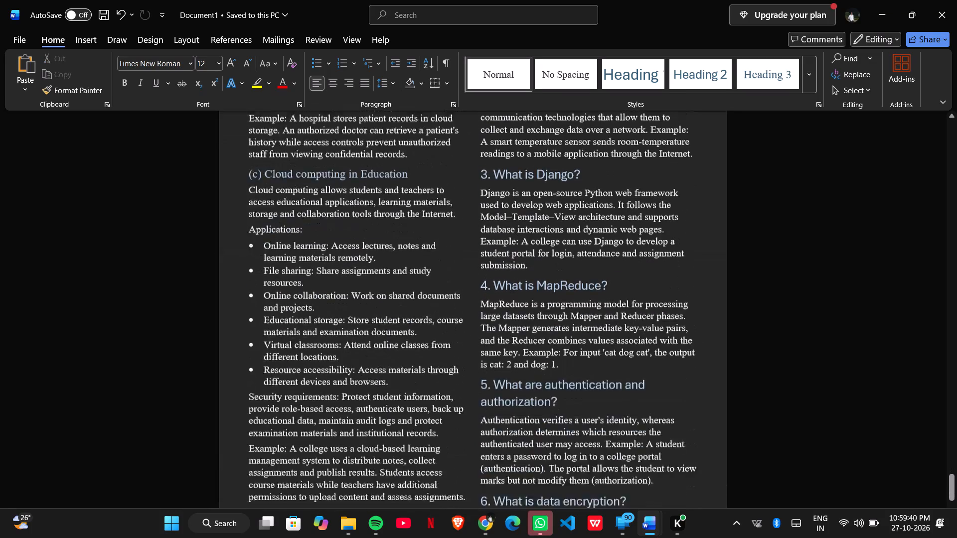
pyautogui.scroll(-6, 515, 394)
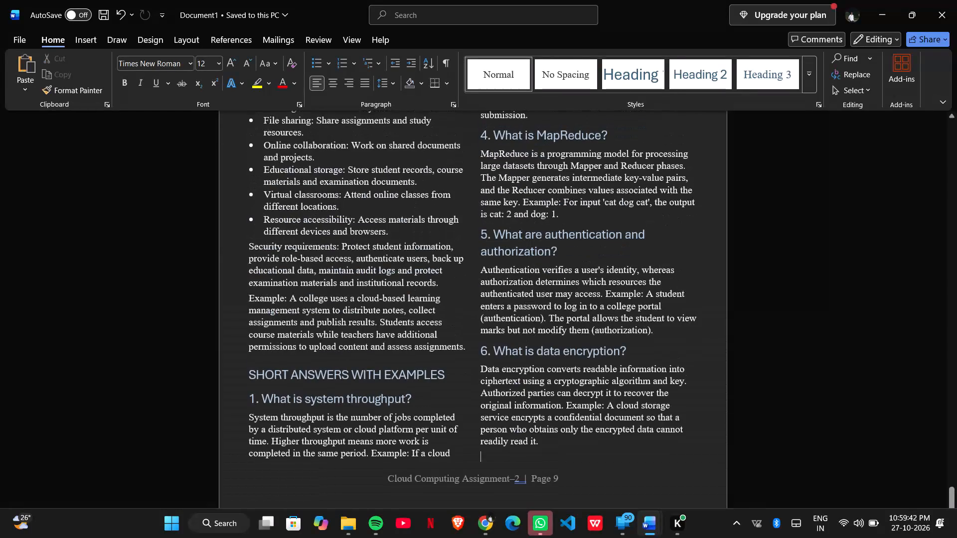
pyautogui.scroll(2, 528, 374)
pyautogui.scroll(-1, 528, 374)
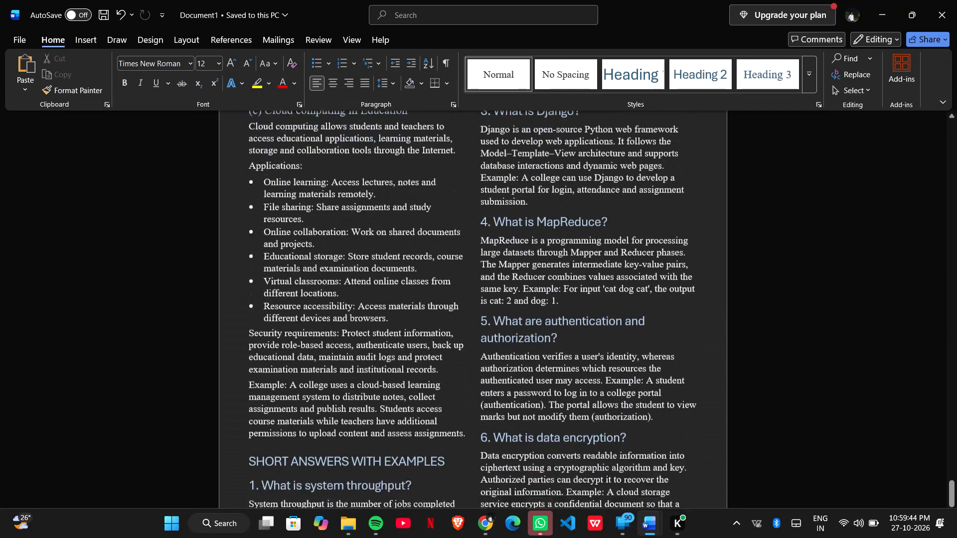
pyautogui.scroll(-4, 528, 374)
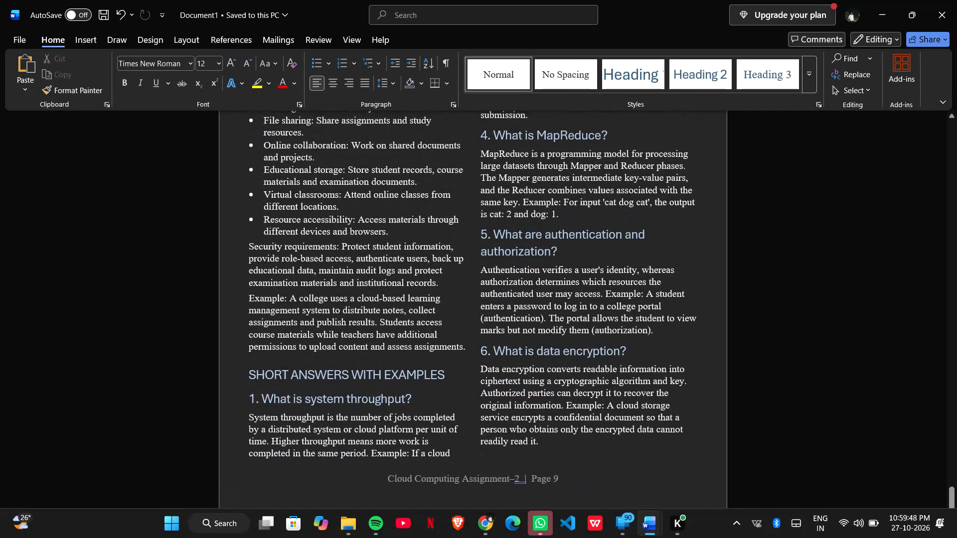
pyautogui.scroll(4, 528, 374)
pyautogui.scroll(-3, 528, 374)
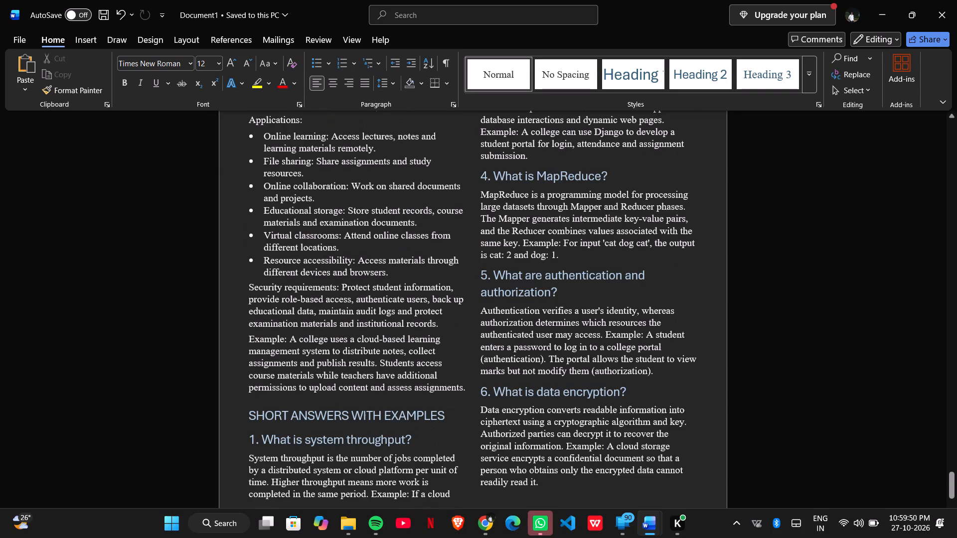
pyautogui.scroll(3, 528, 374)
pyautogui.scroll(-4, 528, 374)
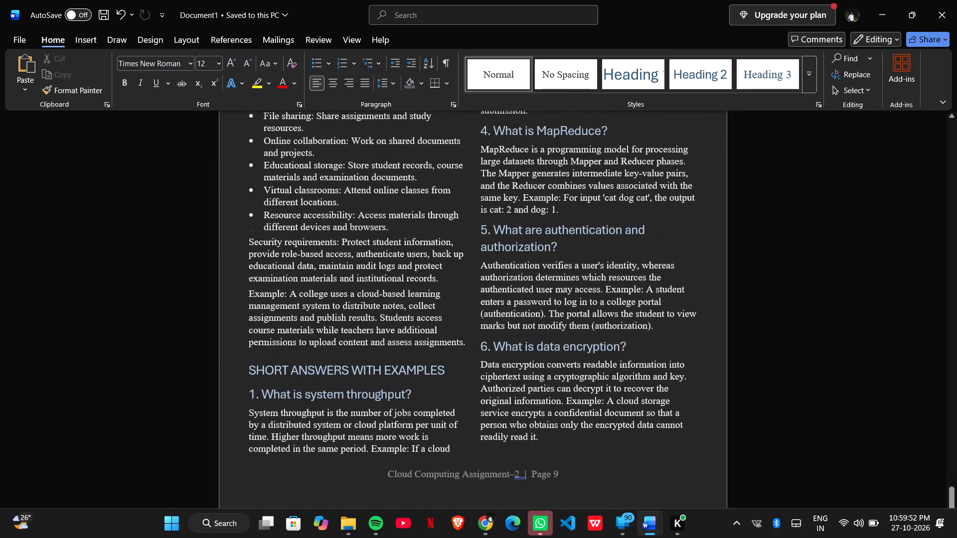
pyautogui.scroll(17, 528, 374)
pyautogui.scroll(6, 528, 374)
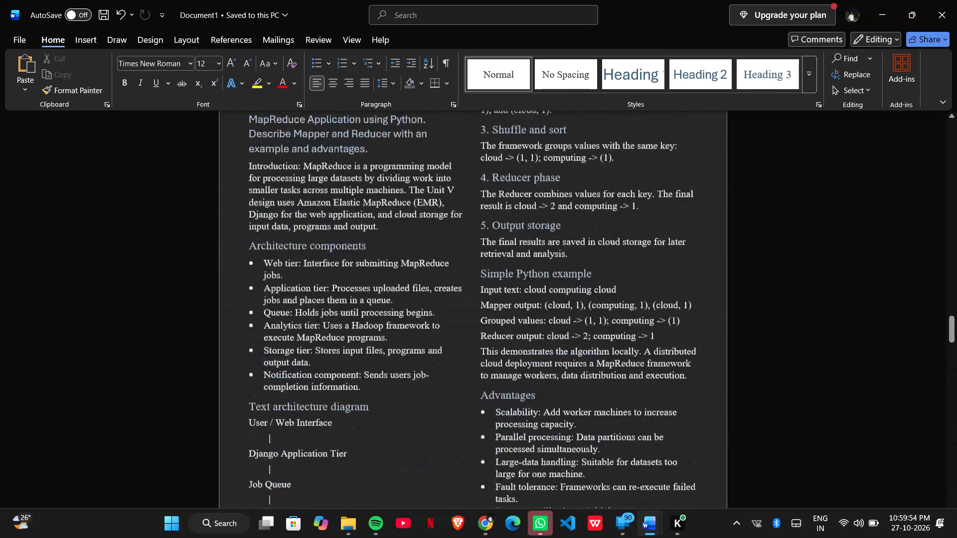
pyautogui.scroll(17, 528, 374)
pyautogui.scroll(9, 528, 374)
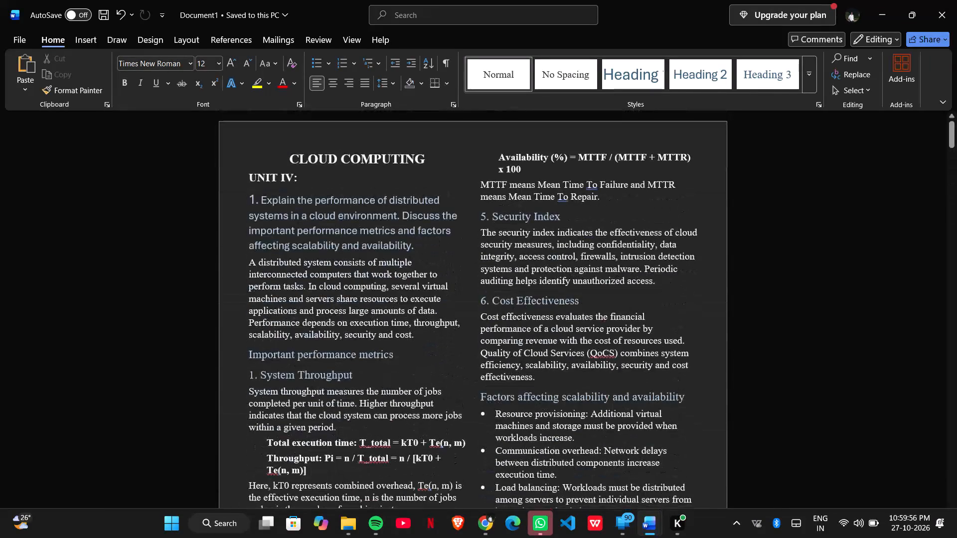
# Open the file options for Document1.
pyautogui.click(24, 41)
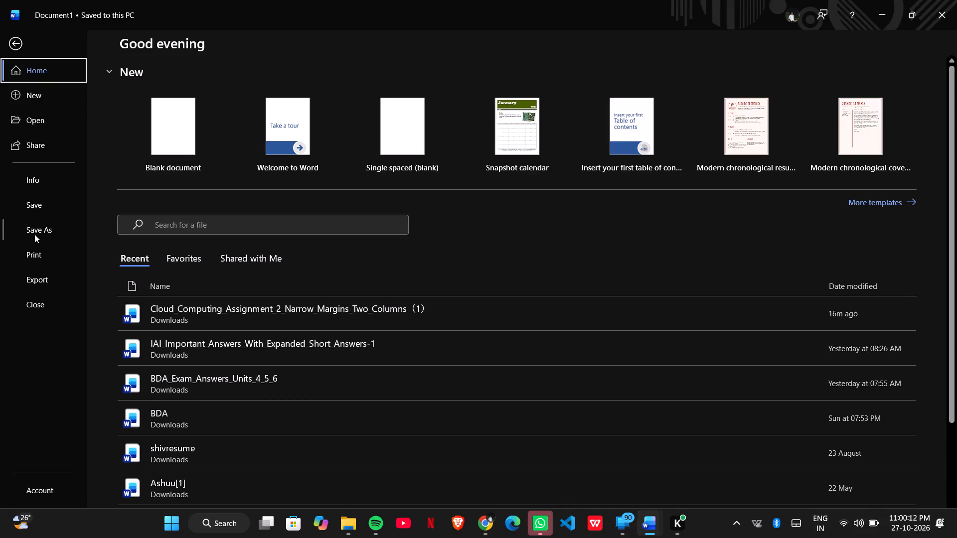
# Save a copy of Document1 as a PDF named CLOUD COMPUTING in the Downloads folder, with standard optimization.
pyautogui.click(34, 234)
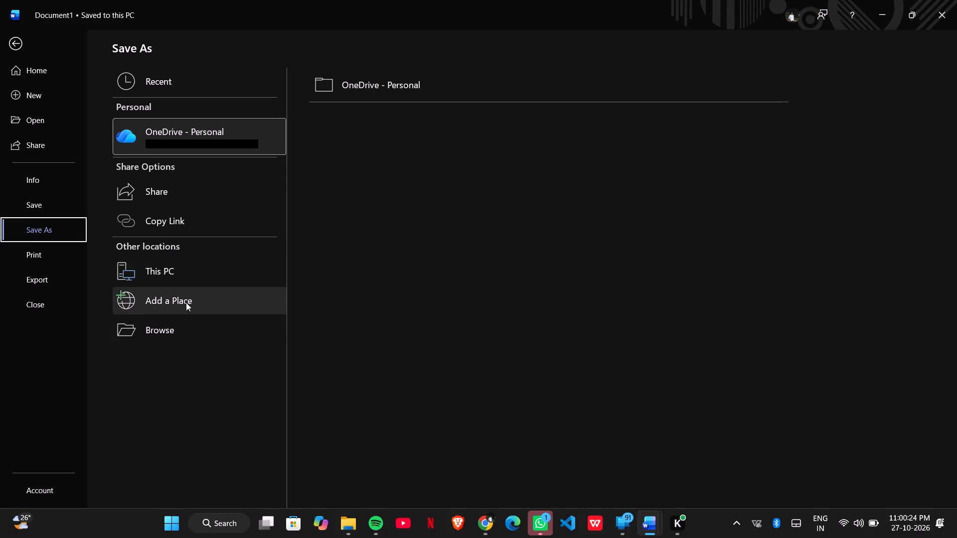
pyautogui.click(179, 270)
pyautogui.click(338, 145)
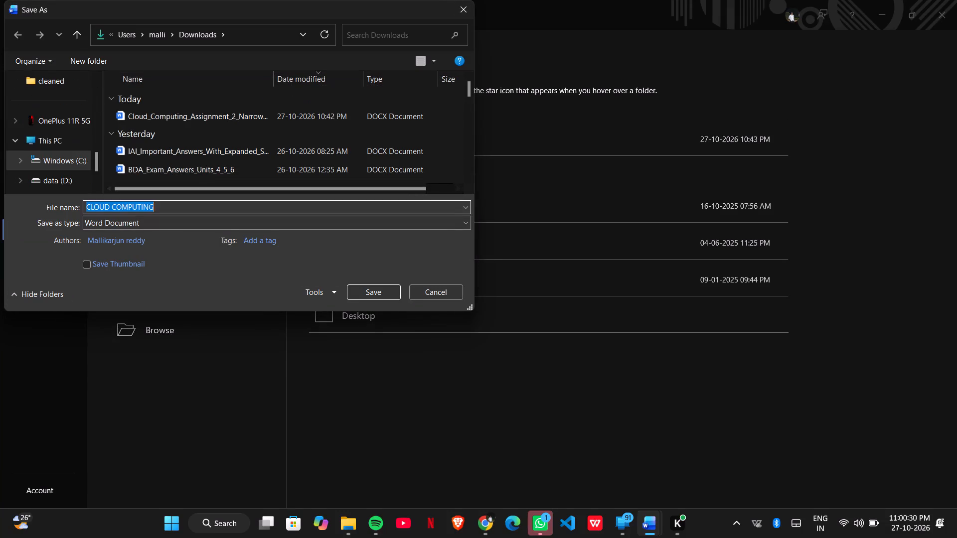
pyautogui.click(177, 220)
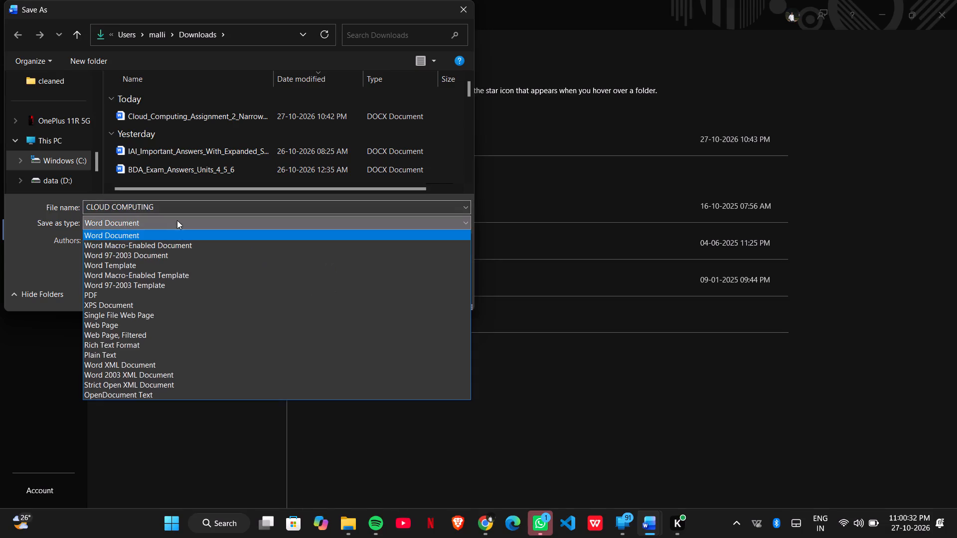
pyautogui.click(108, 295)
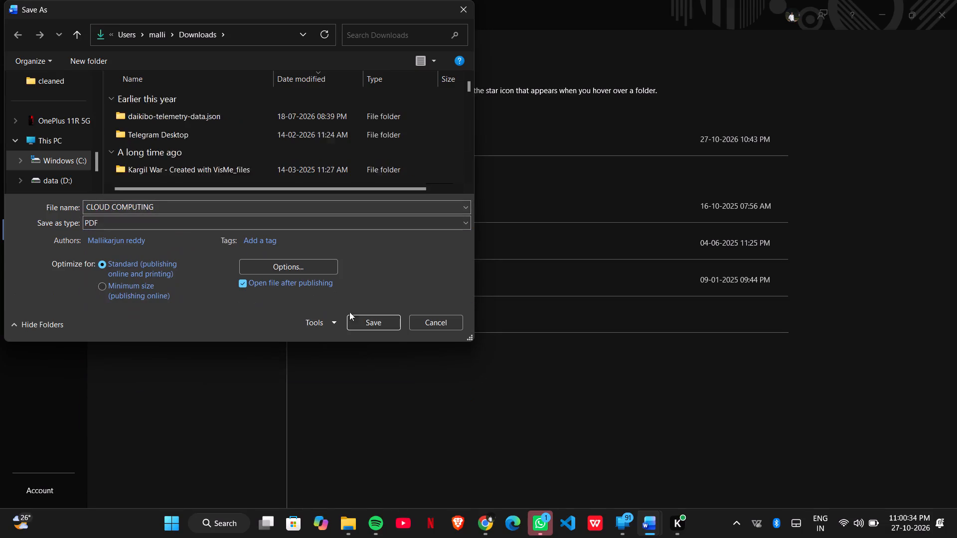
pyautogui.click(382, 325)
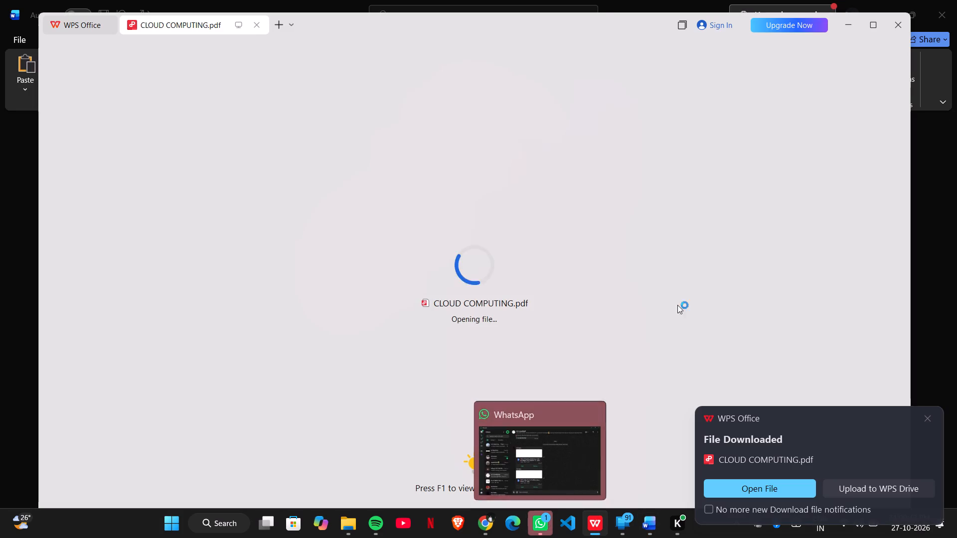
# Dismiss the download notification in WPS Office and look through the pages of CLOUD COMPUTING.pdf.
pyautogui.click(927, 416)
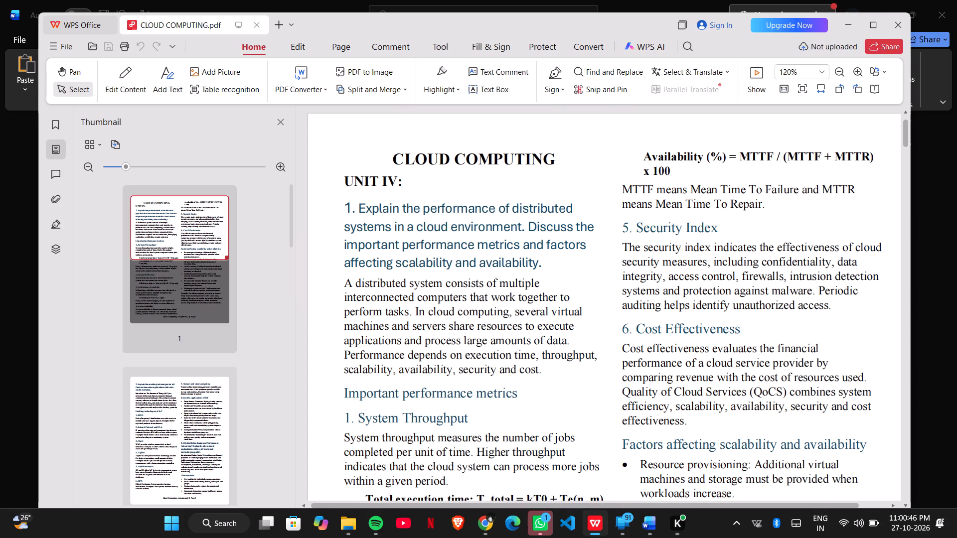
pyautogui.scroll(-20, 701, 283)
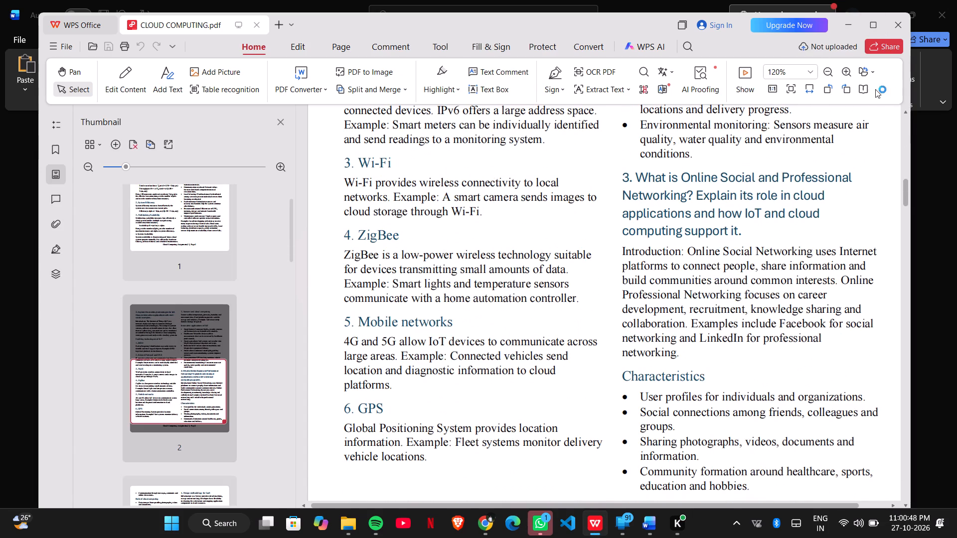
# Close the WPS Office window showing CLOUD COMPUTING.pdf, and close the original Cloud_Computing_Assign... document window in Word.
pyautogui.click(896, 24)
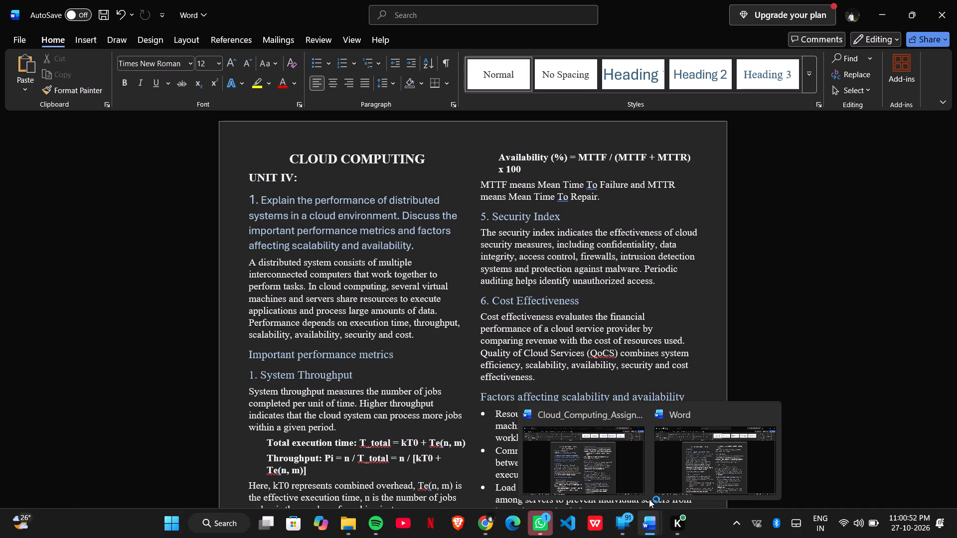
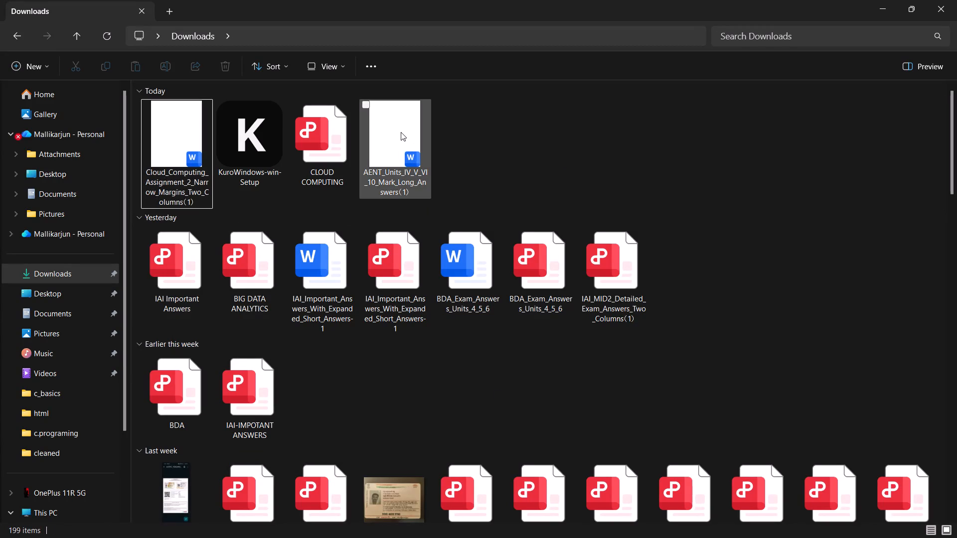
# Open AENT_Units_IV_V_VI_10_Mark_Long_Answers(1) from Downloads in Word and enable editing.
pyautogui.rightClick(401, 132)
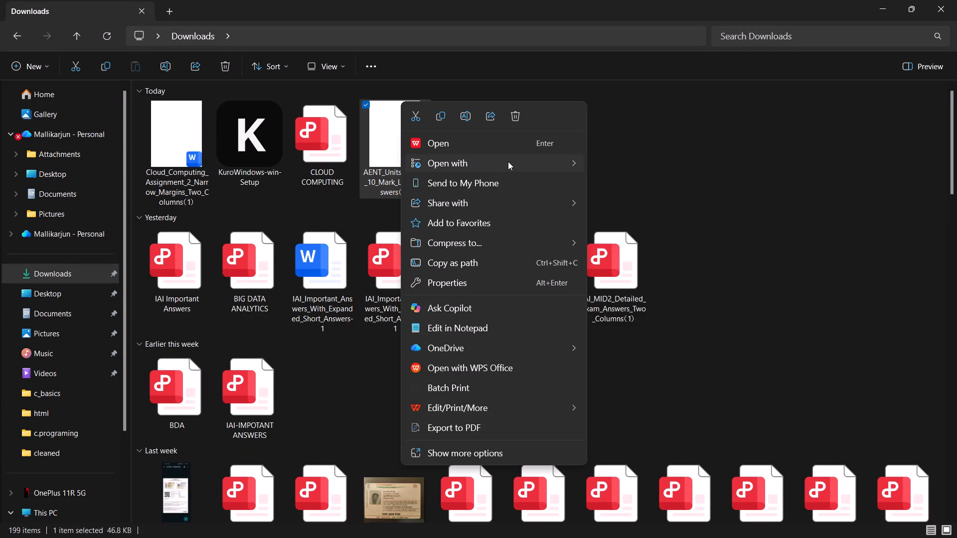
pyautogui.click(601, 162)
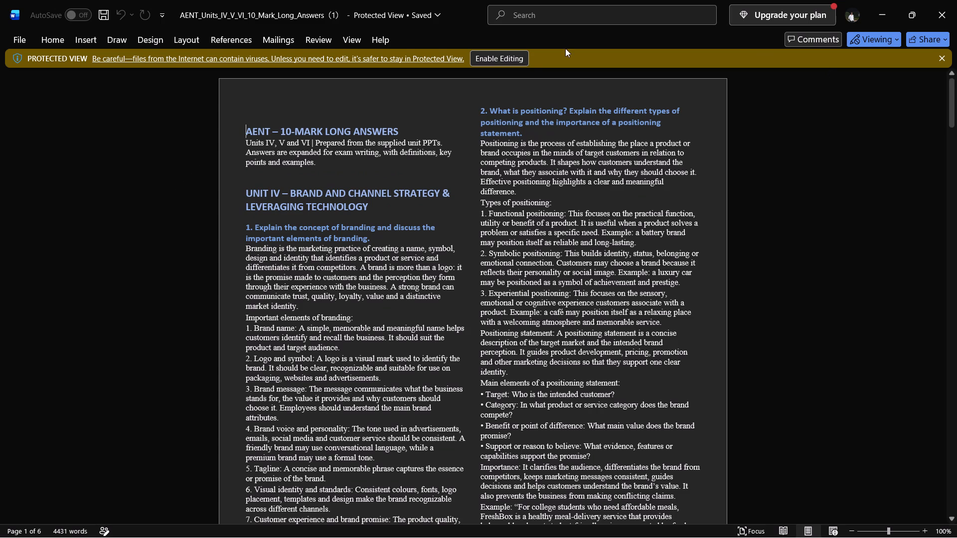
pyautogui.click(521, 56)
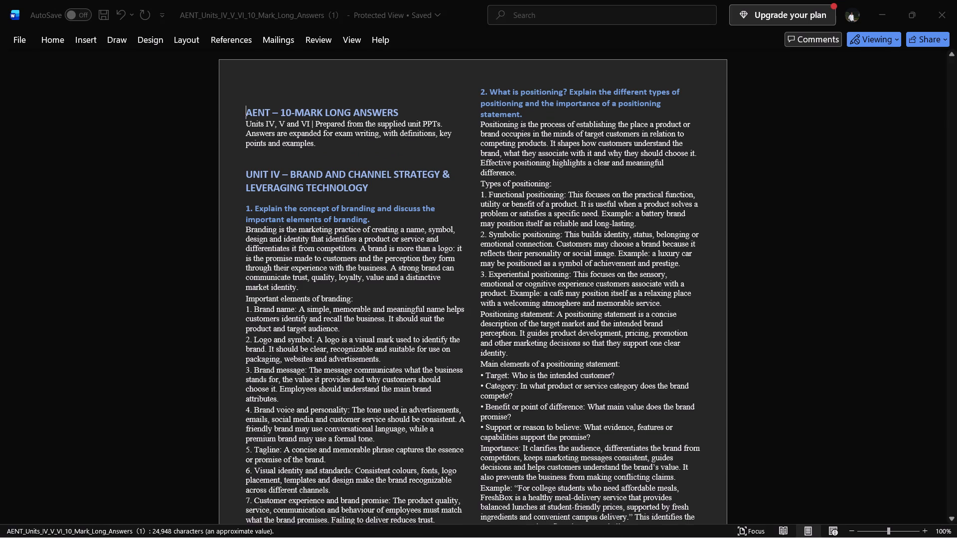
# Delete the introductory paragraph from "Units IV, V and VI" to "points and examples." under the AENT – 10-MARK LONG ANSWERS title.
pyautogui.moveTo(318, 209); pyautogui.dragTo(269, 203)
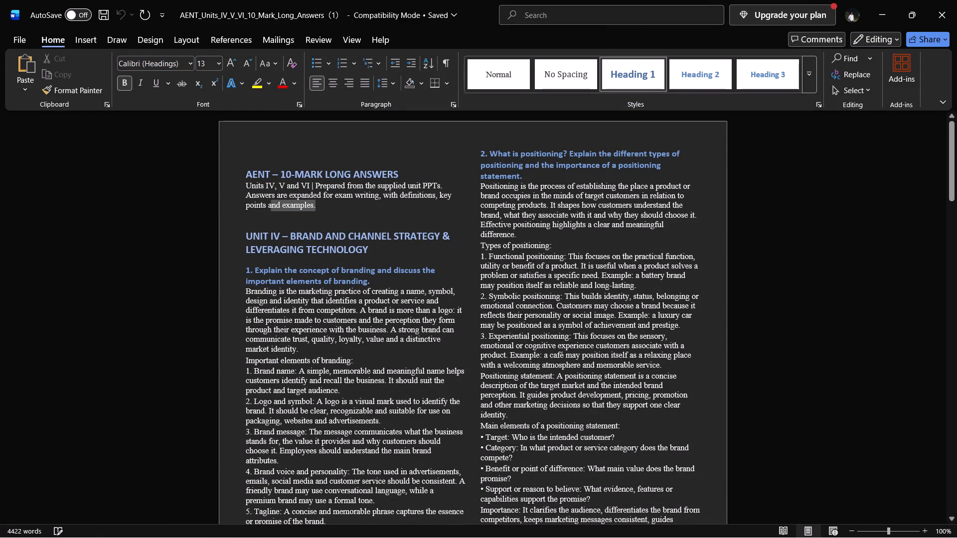
pyautogui.moveTo(269, 203); pyautogui.dragTo(245, 189)
pyautogui.press('BackSpace')
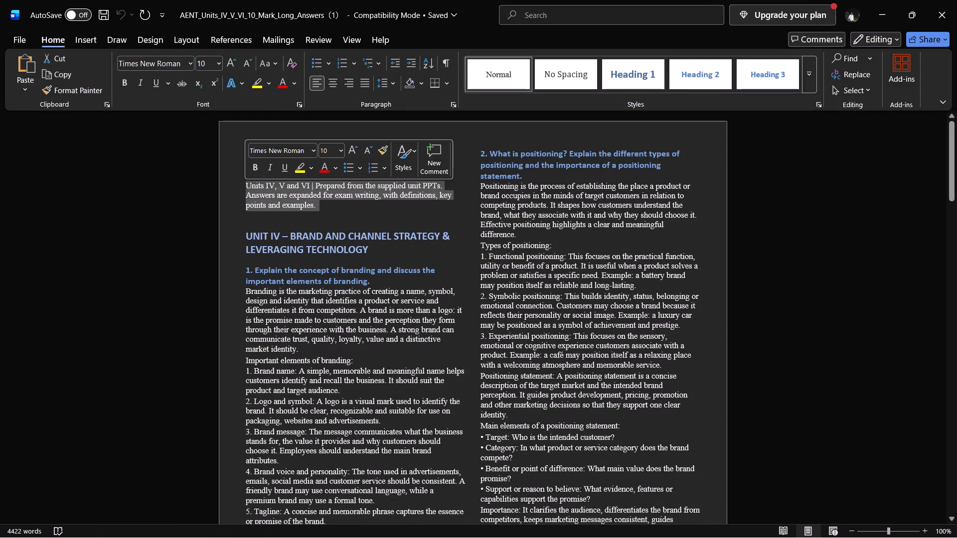
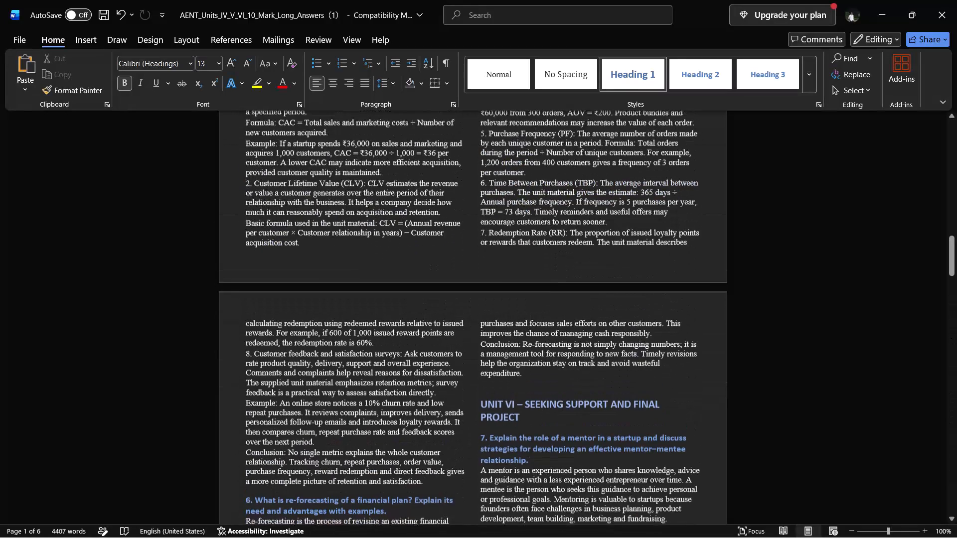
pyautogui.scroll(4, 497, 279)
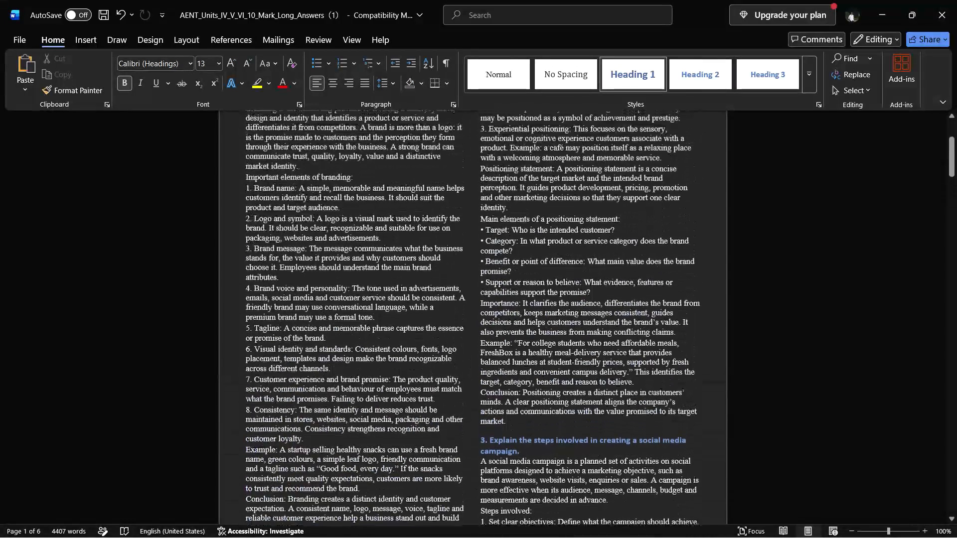
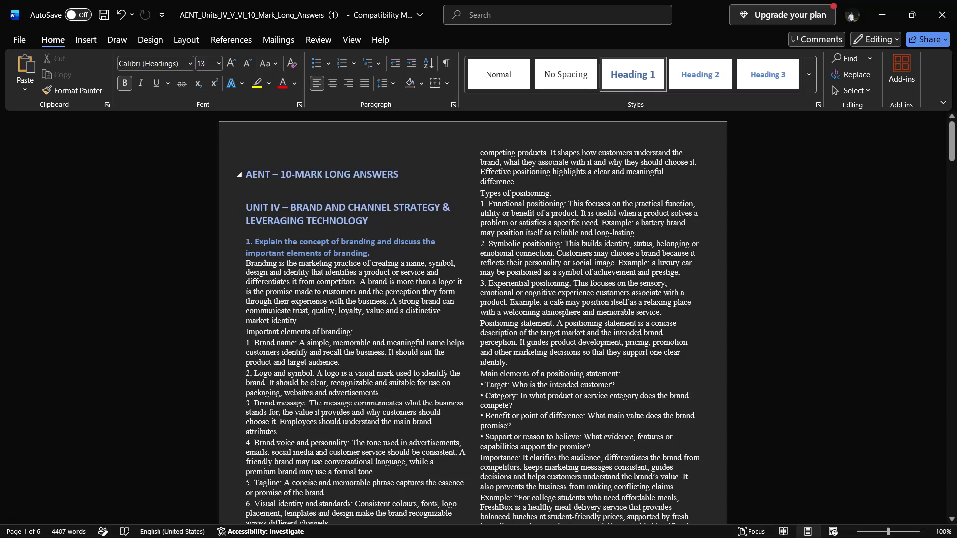
# Shorten the document's title heading to AENT by deleting the "– 10-MARK LONG ANSWERS" part.
pyautogui.moveTo(407, 175); pyautogui.dragTo(312, 167)
pyautogui.moveTo(312, 167); pyautogui.dragTo(275, 170)
pyautogui.press('BackSpace')
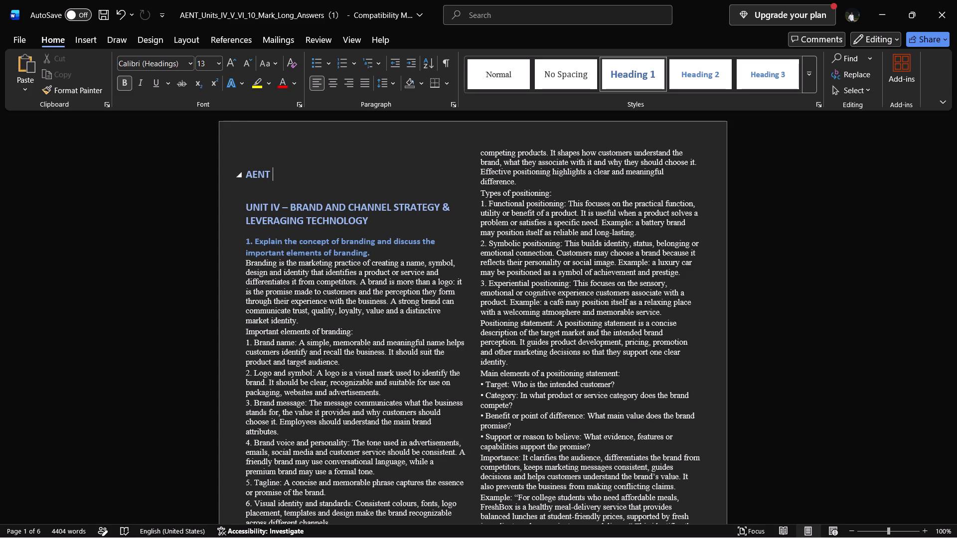
# Review the whole document, from the Unit IV long answers through the additional short-answer questions and back towards the beginning.
pyautogui.scroll(-2, 312, 243)
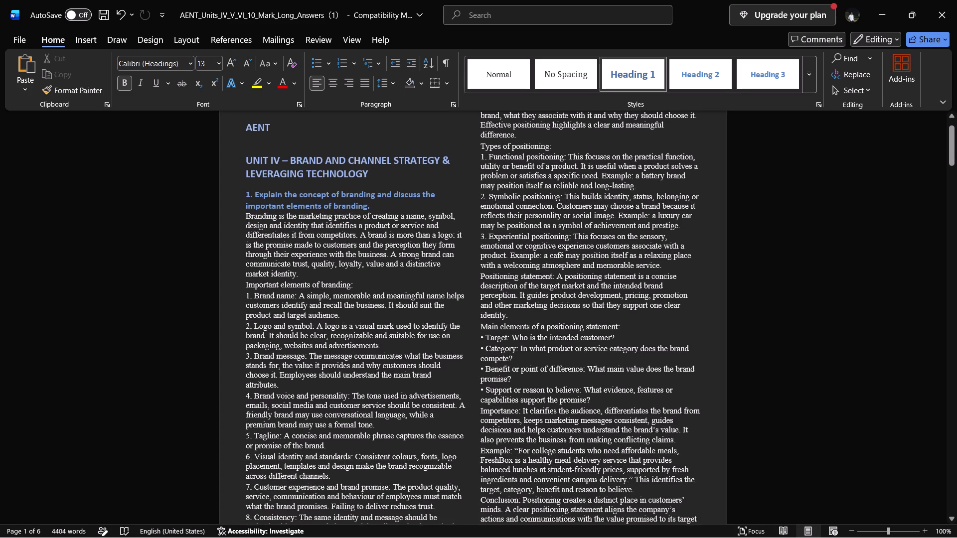
pyautogui.scroll(-10, 312, 243)
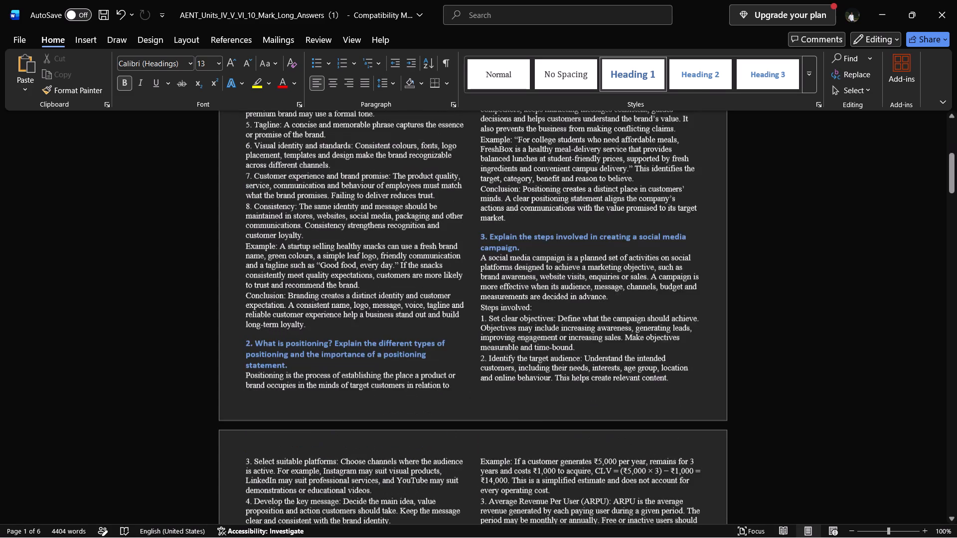
pyautogui.scroll(-3, 312, 243)
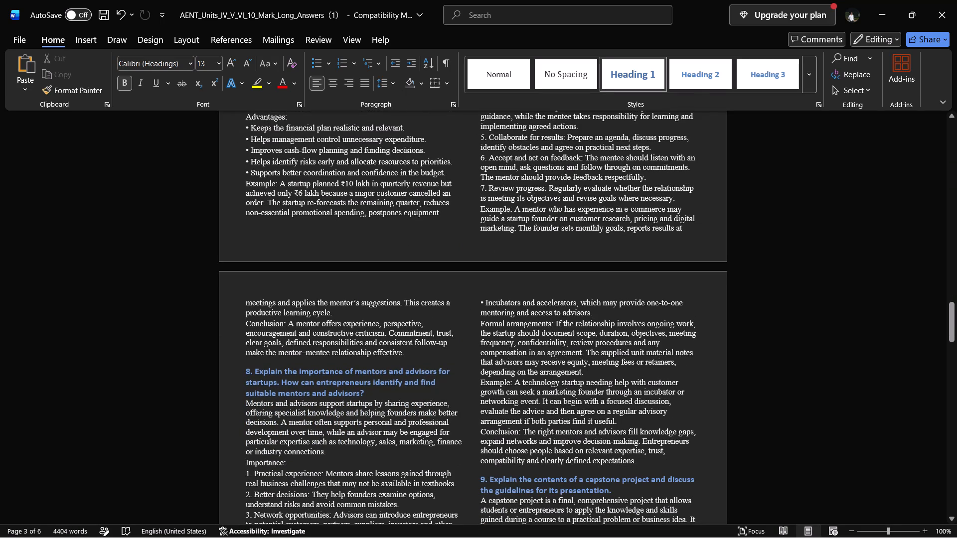
pyautogui.scroll(-11, 312, 243)
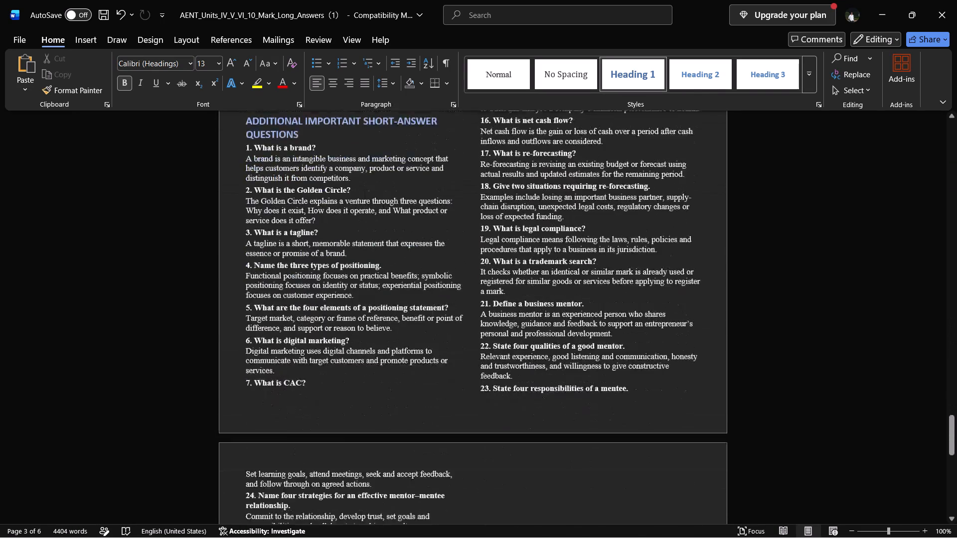
pyautogui.scroll(-4, 312, 243)
pyautogui.scroll(16, 312, 243)
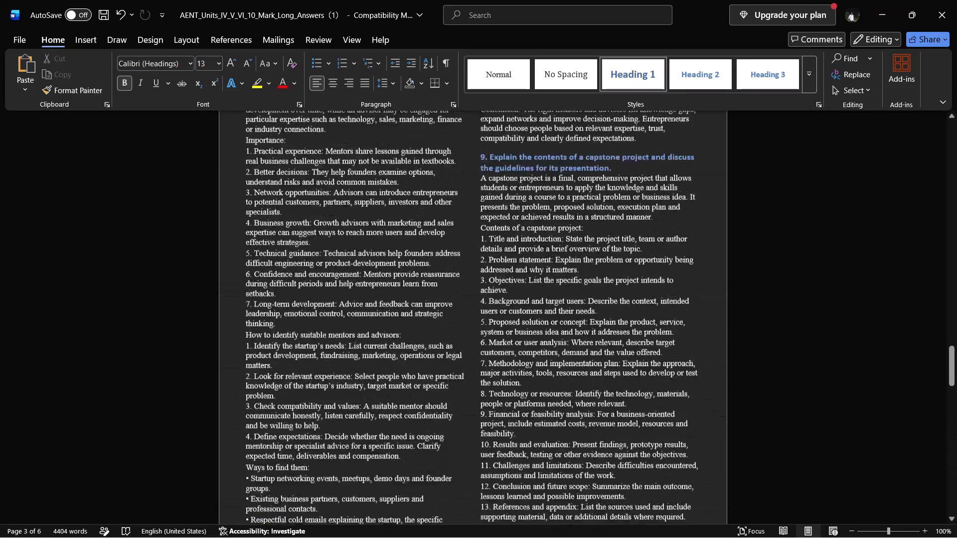
pyautogui.scroll(7, 312, 243)
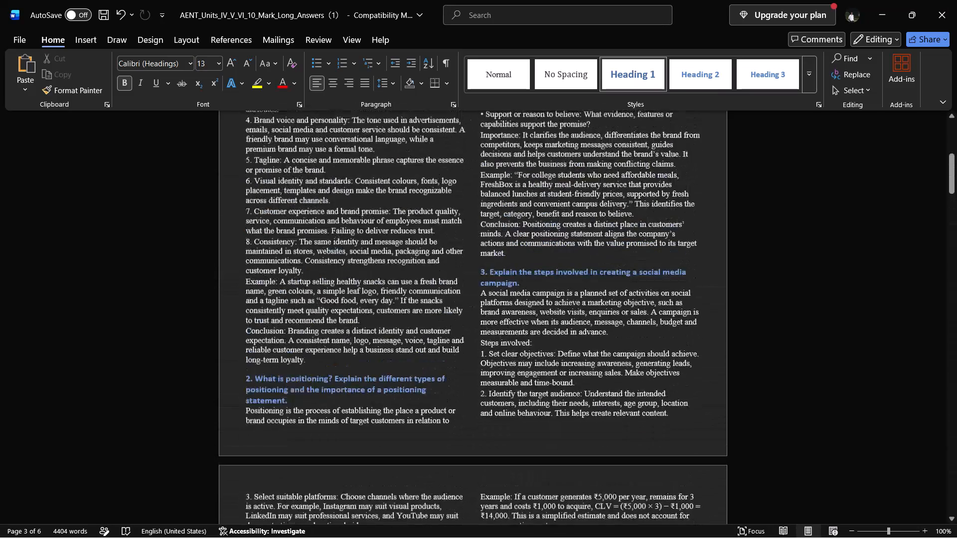